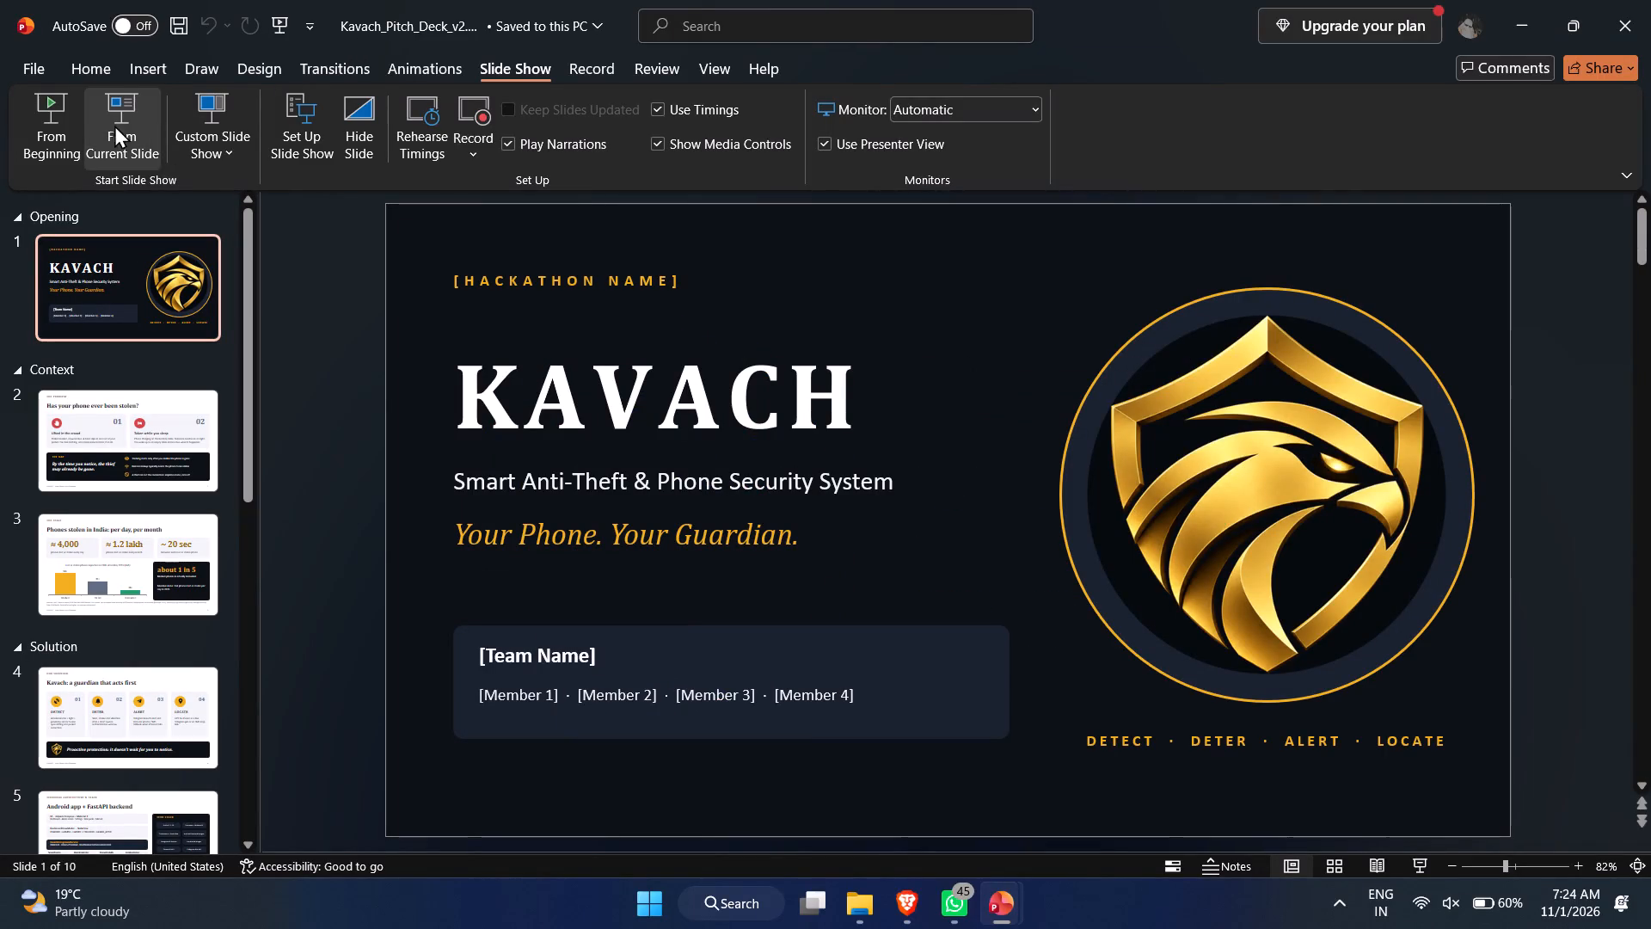
# Start the slide show from the beginning and advance past the title slide to the problem slide about stolen phones.
pyautogui.click(51, 132)
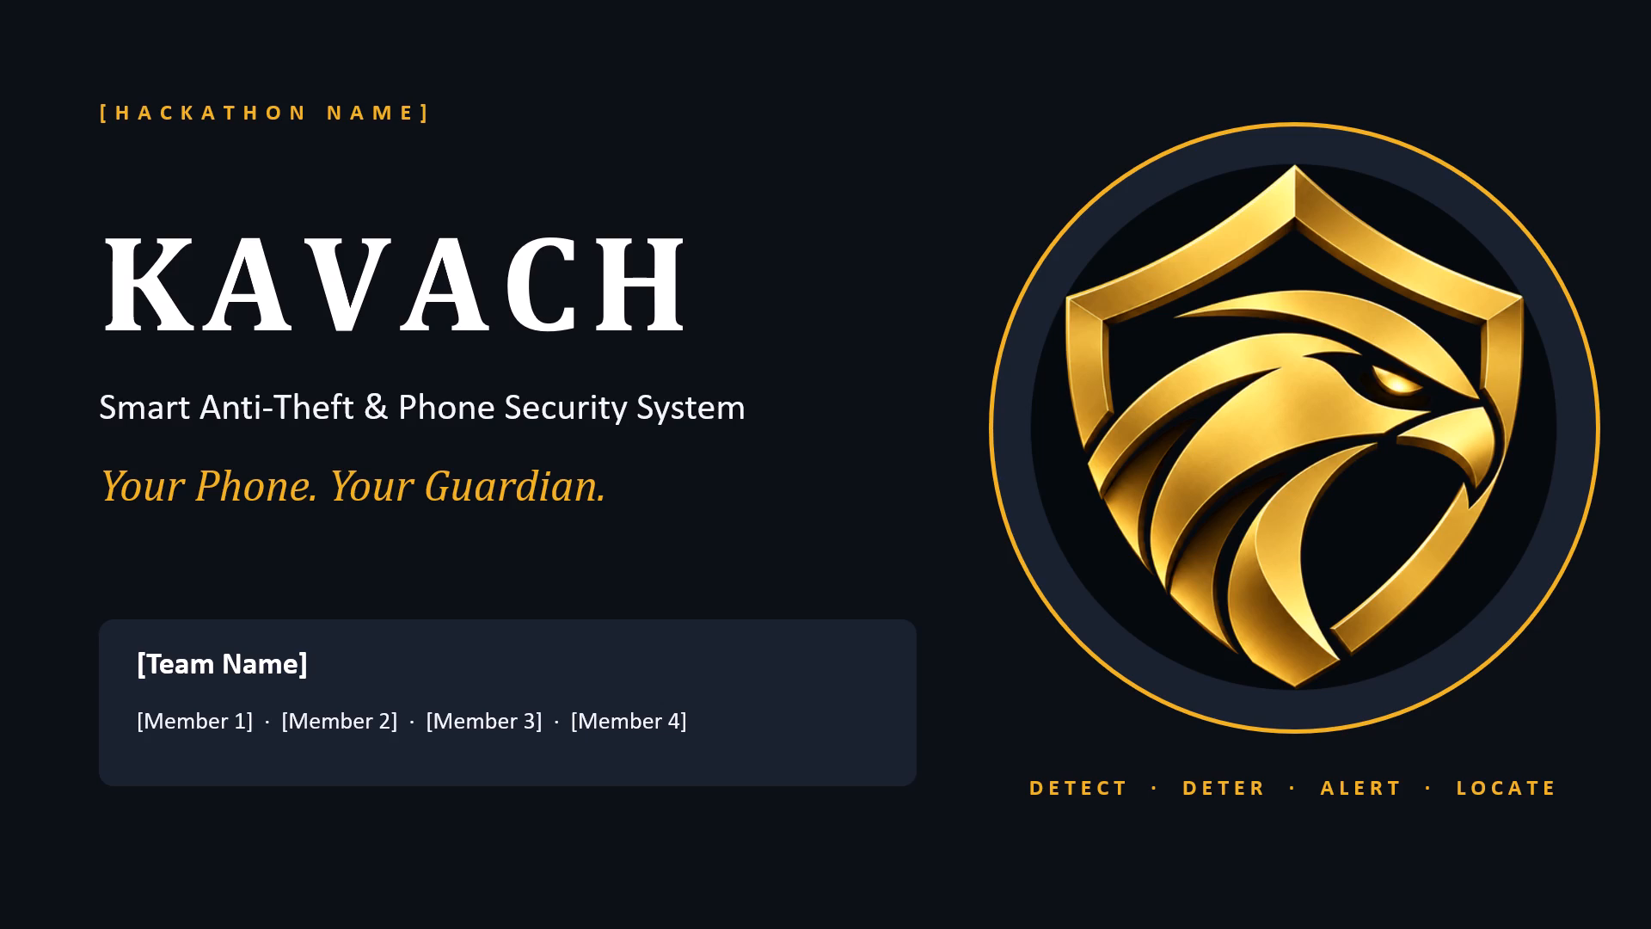
pyautogui.press('Right')
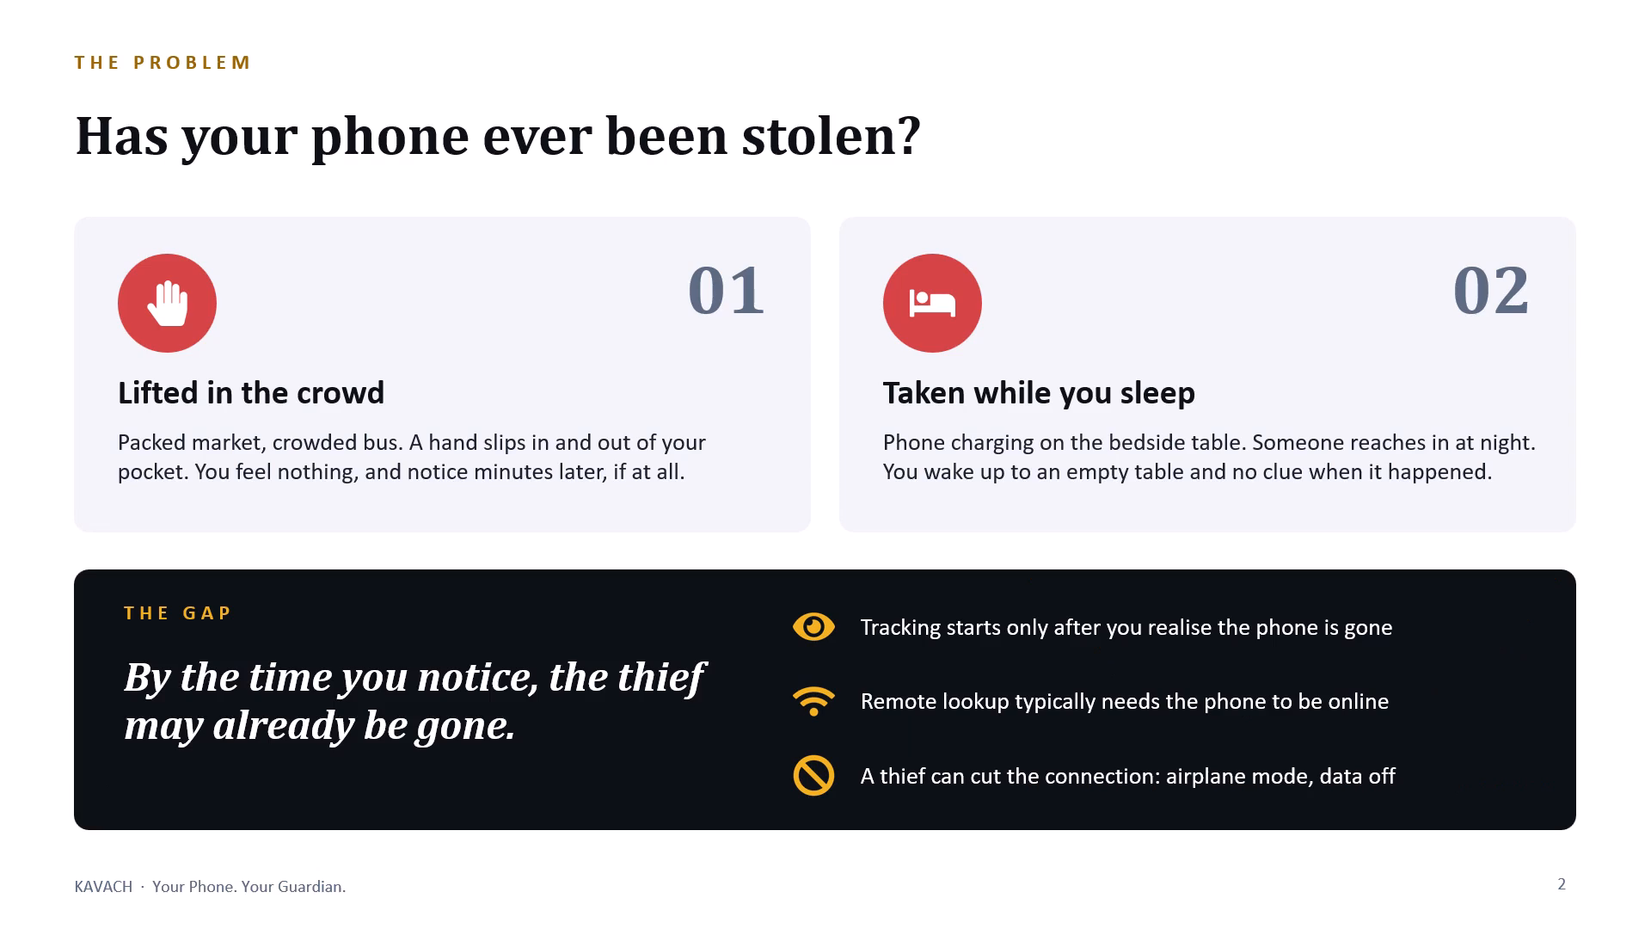
# Review the pitch deck slideshow from slide 2 through the closing Thank You slide, and exit the show.
pyautogui.press('Right')
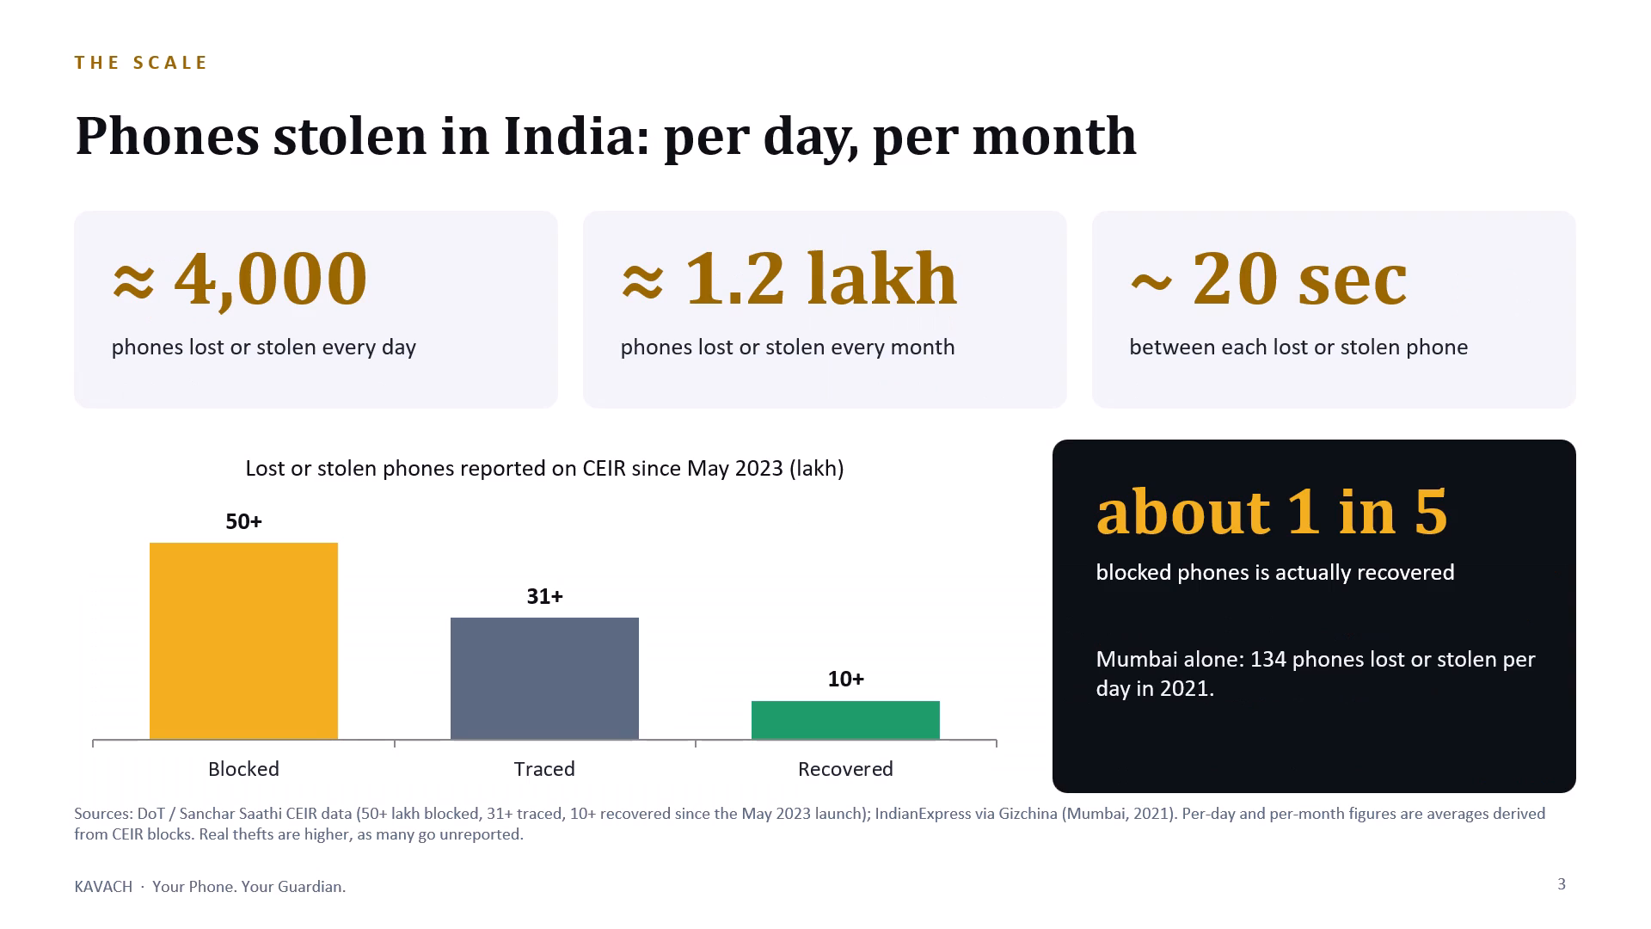
pyautogui.press('Right')
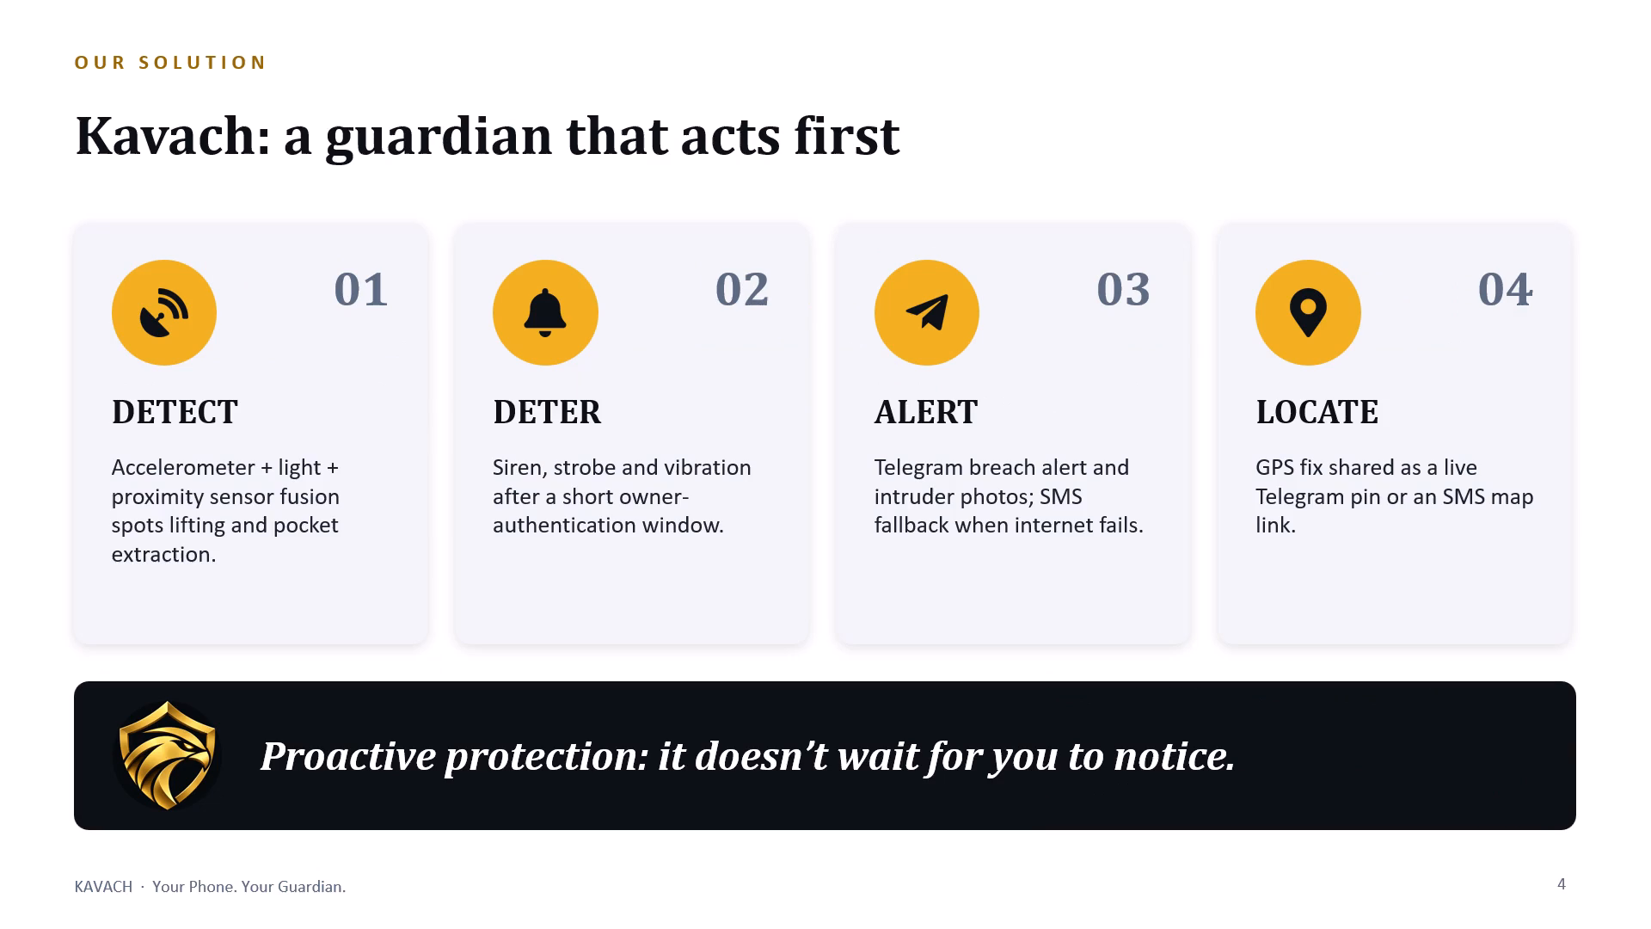
pyautogui.press('Right')
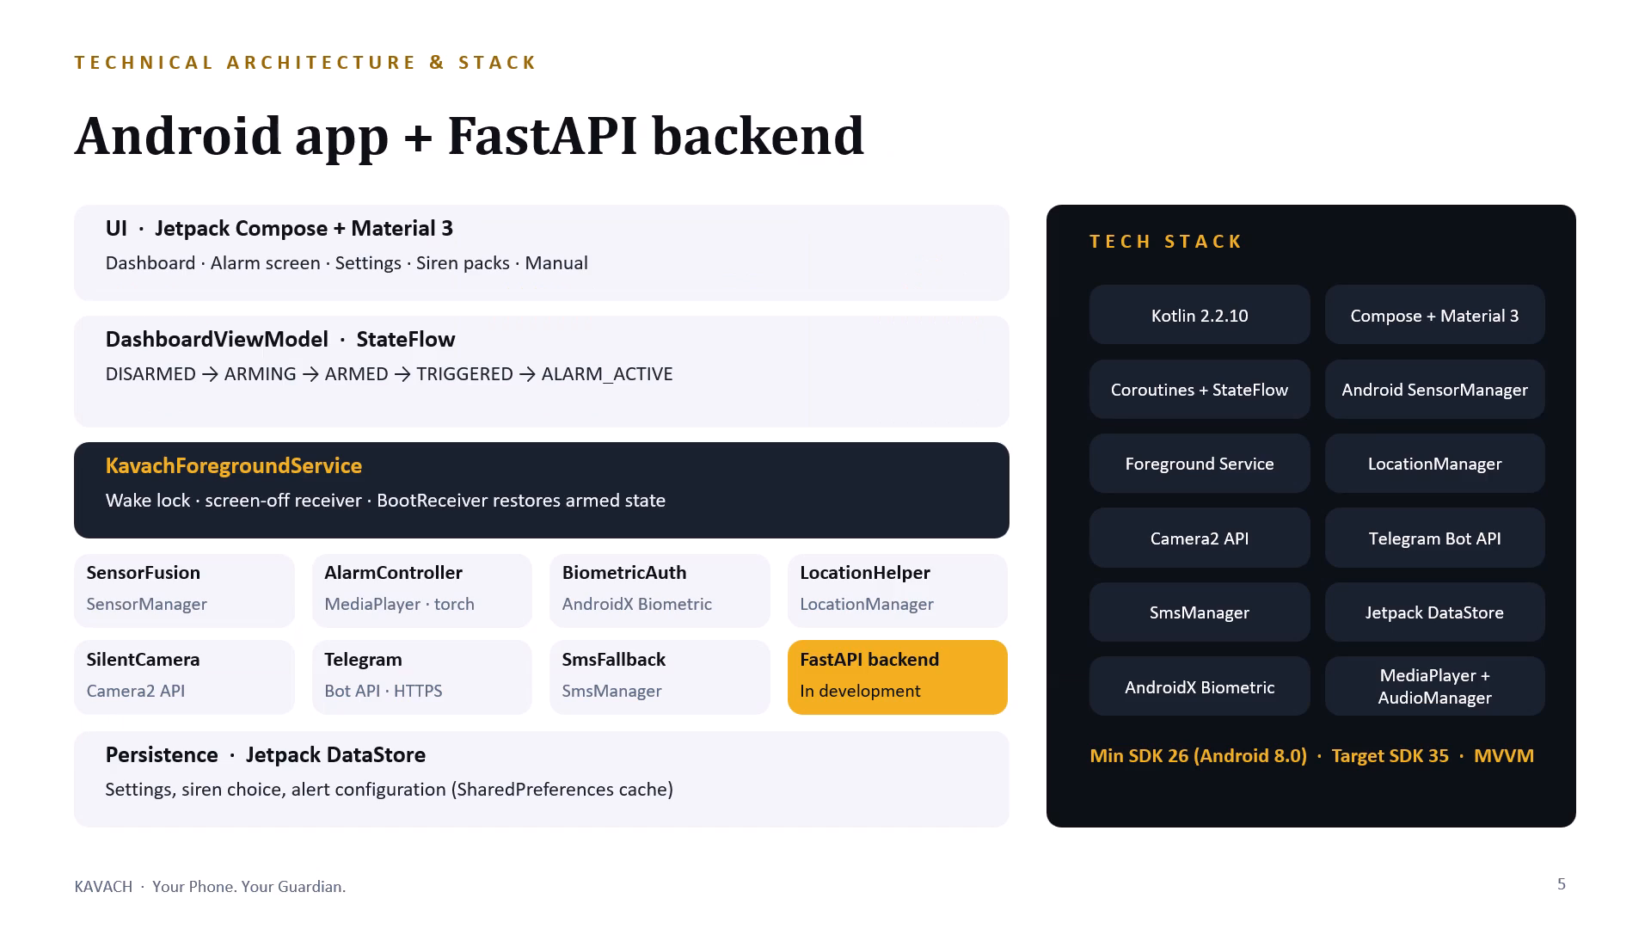
pyautogui.press('Right')
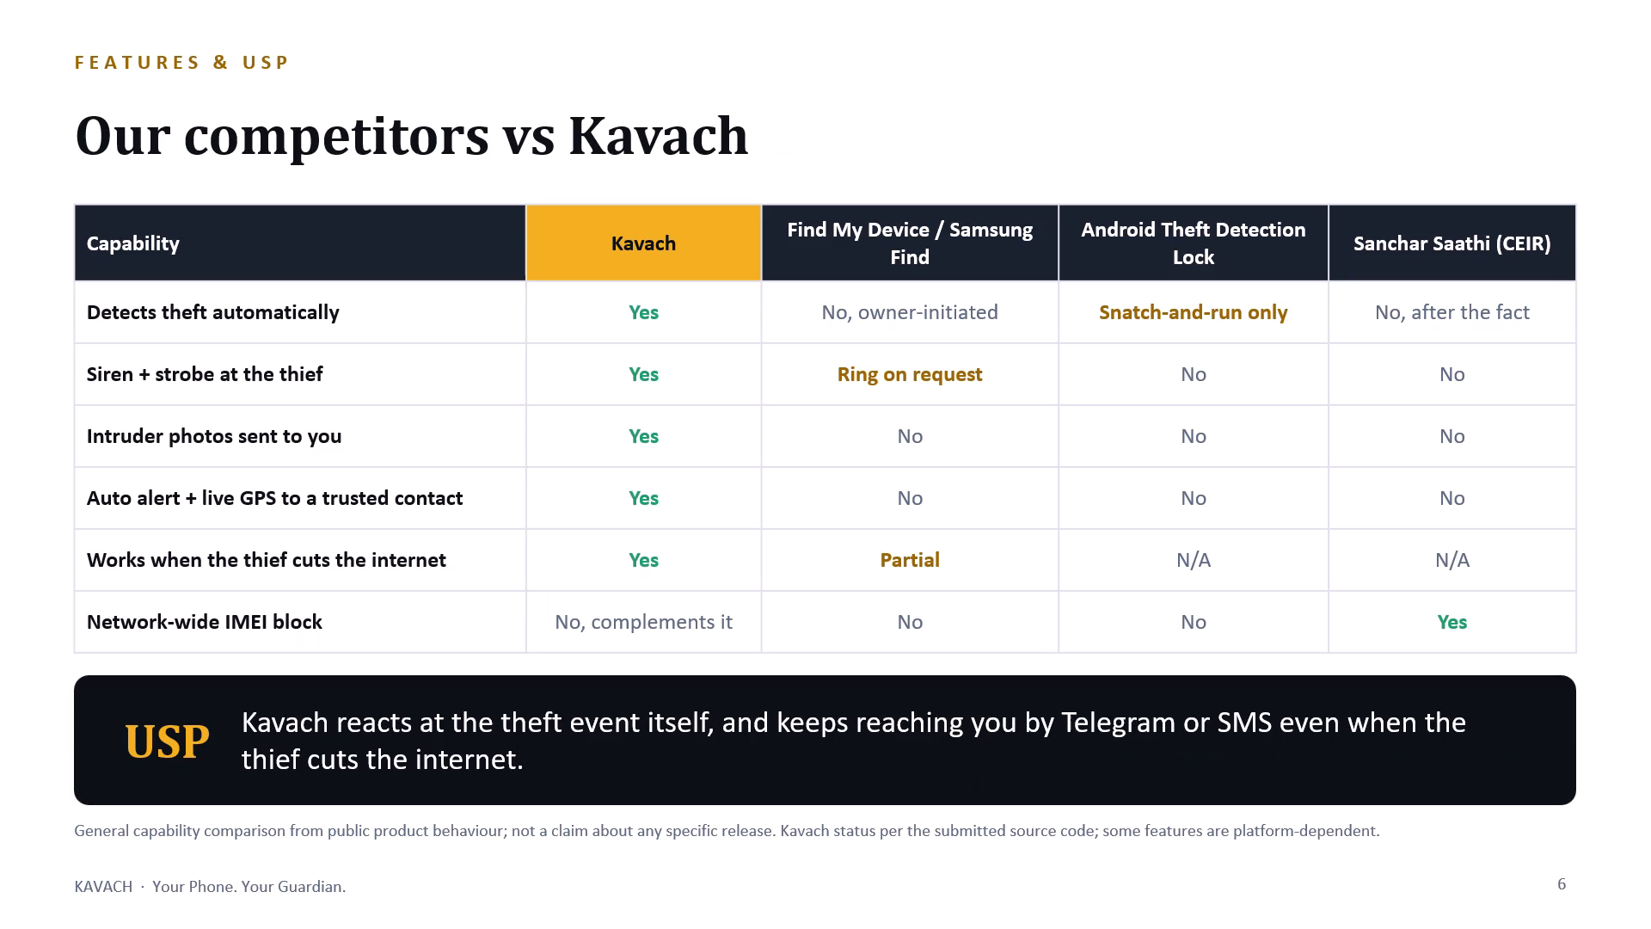
pyautogui.press('Right')
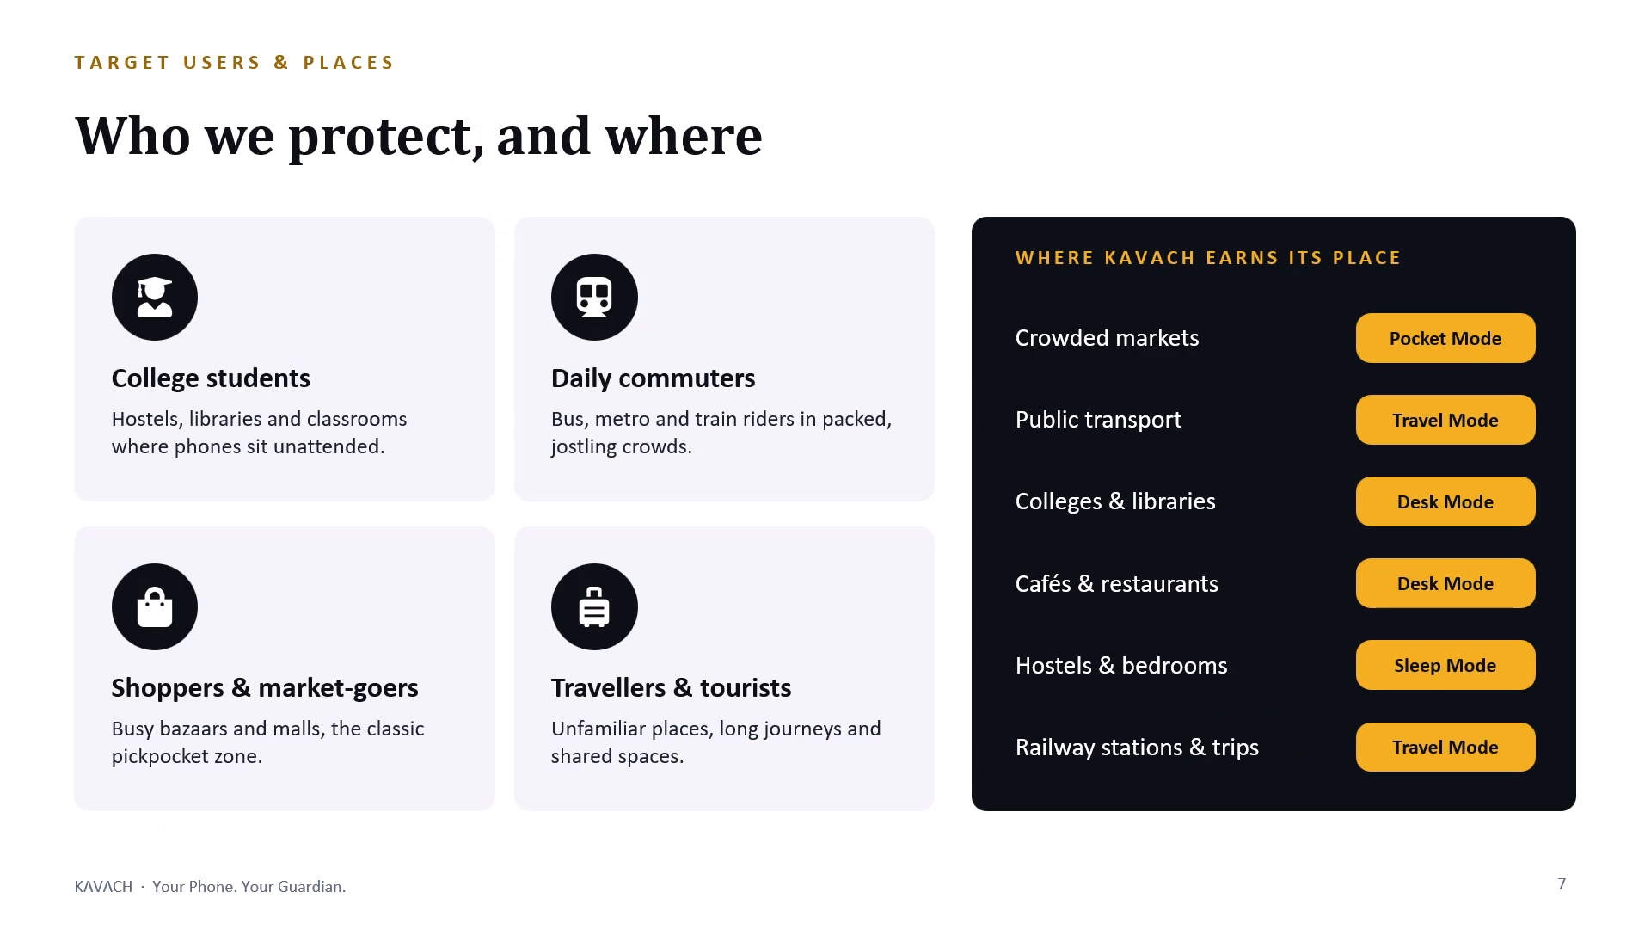
pyautogui.press('Right')
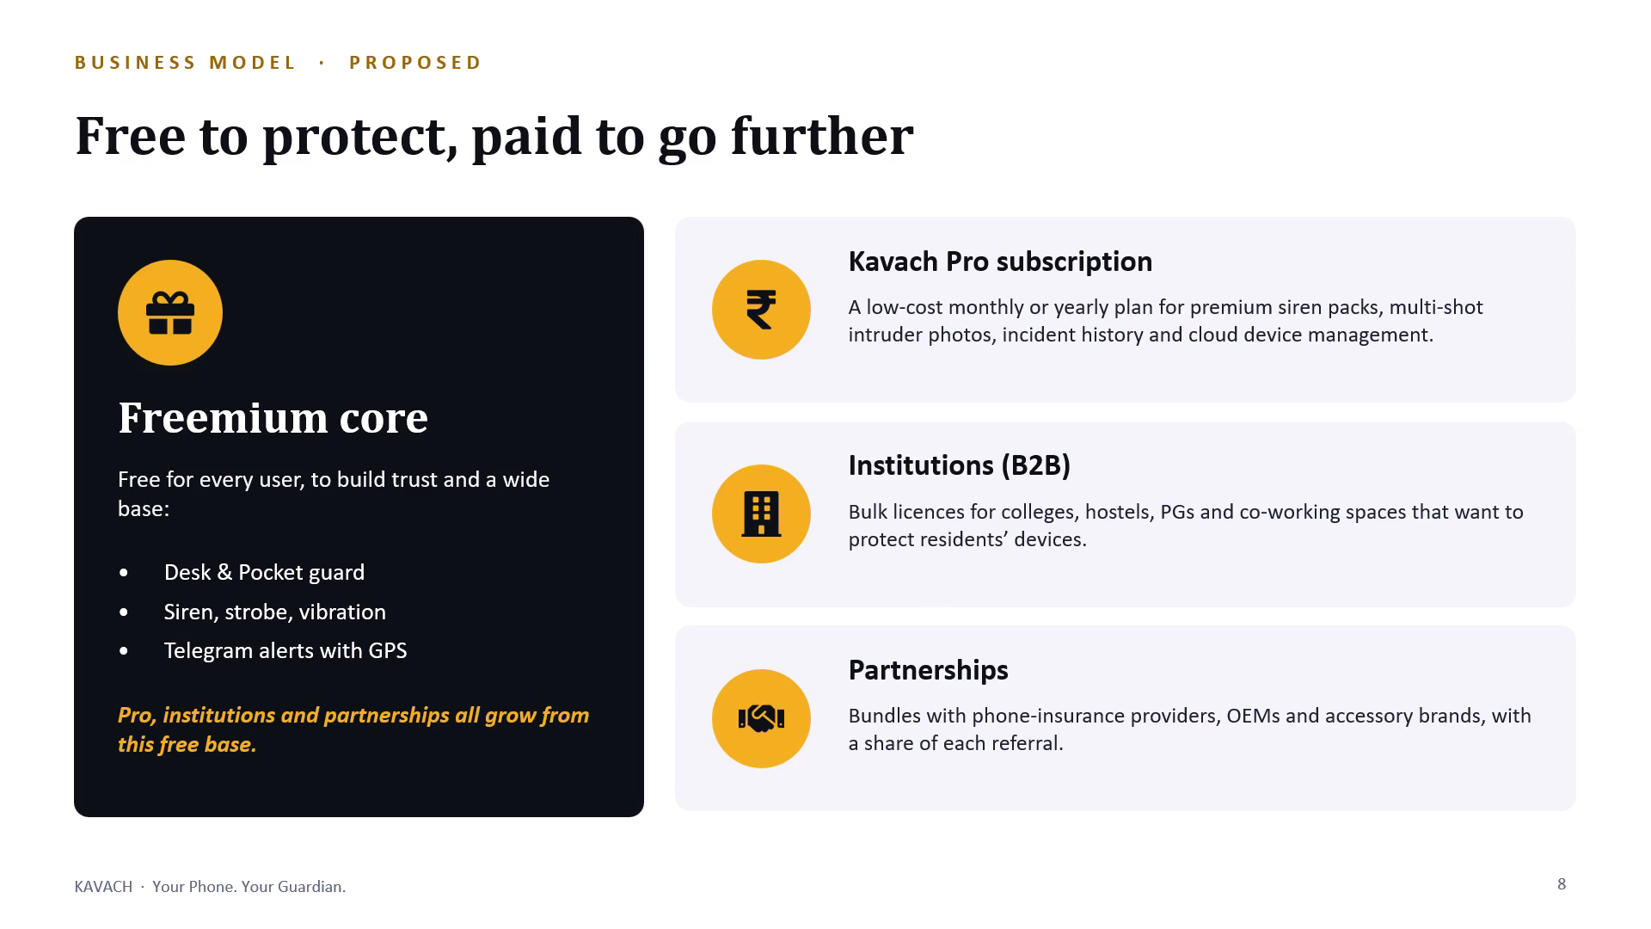
pyautogui.press('Right')
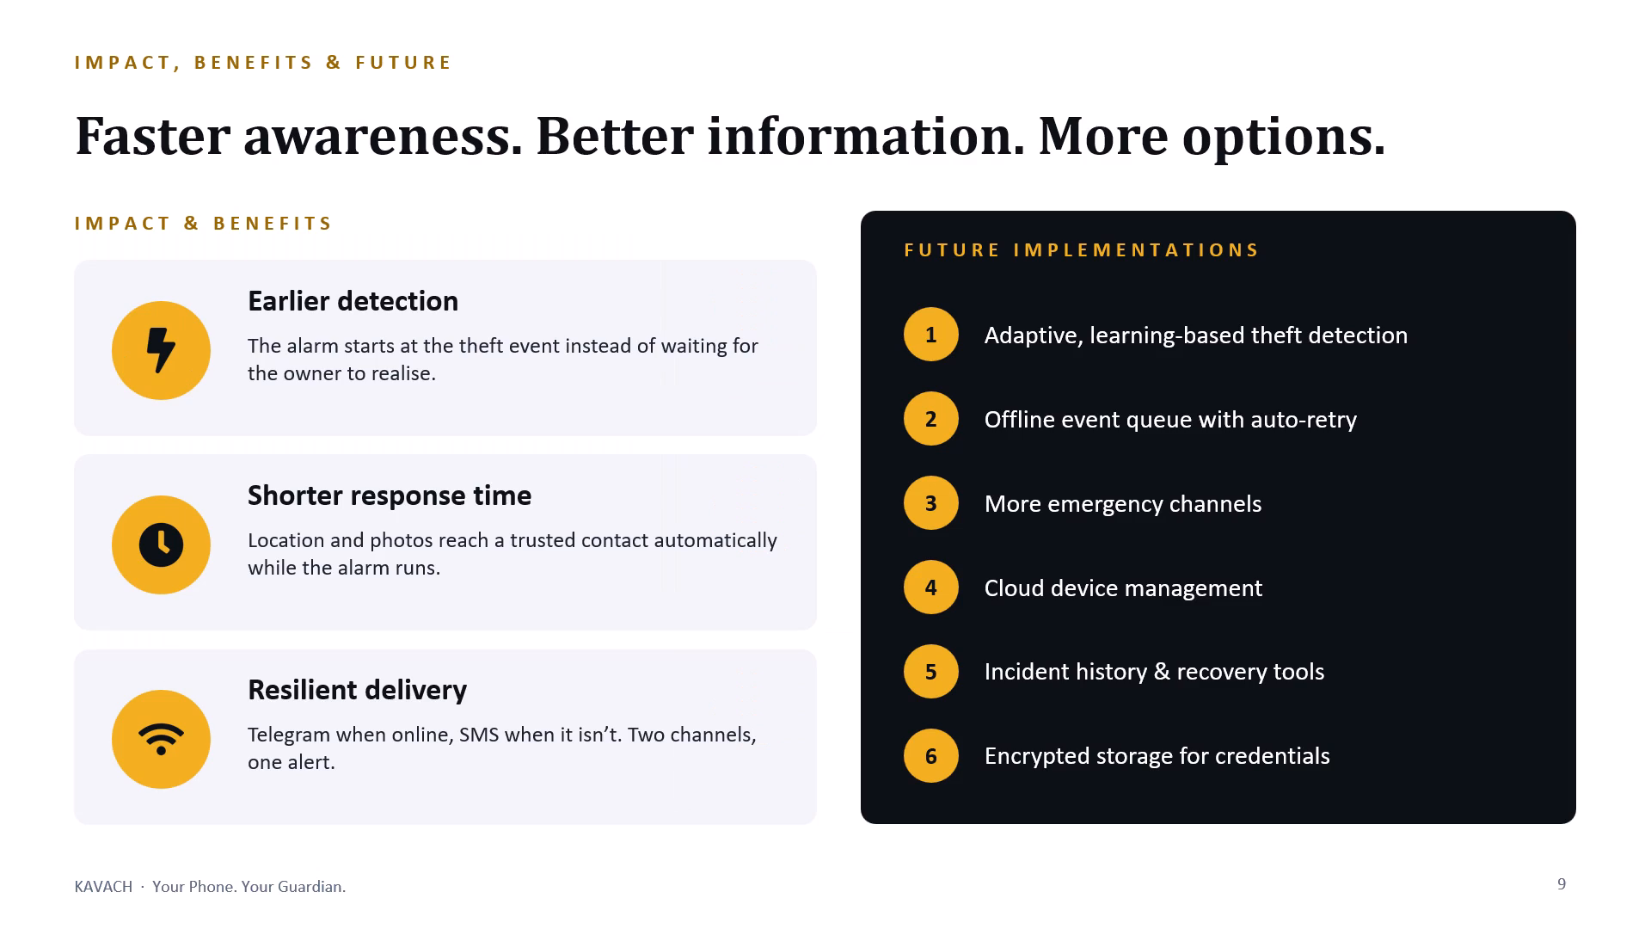
pyautogui.press('Right')
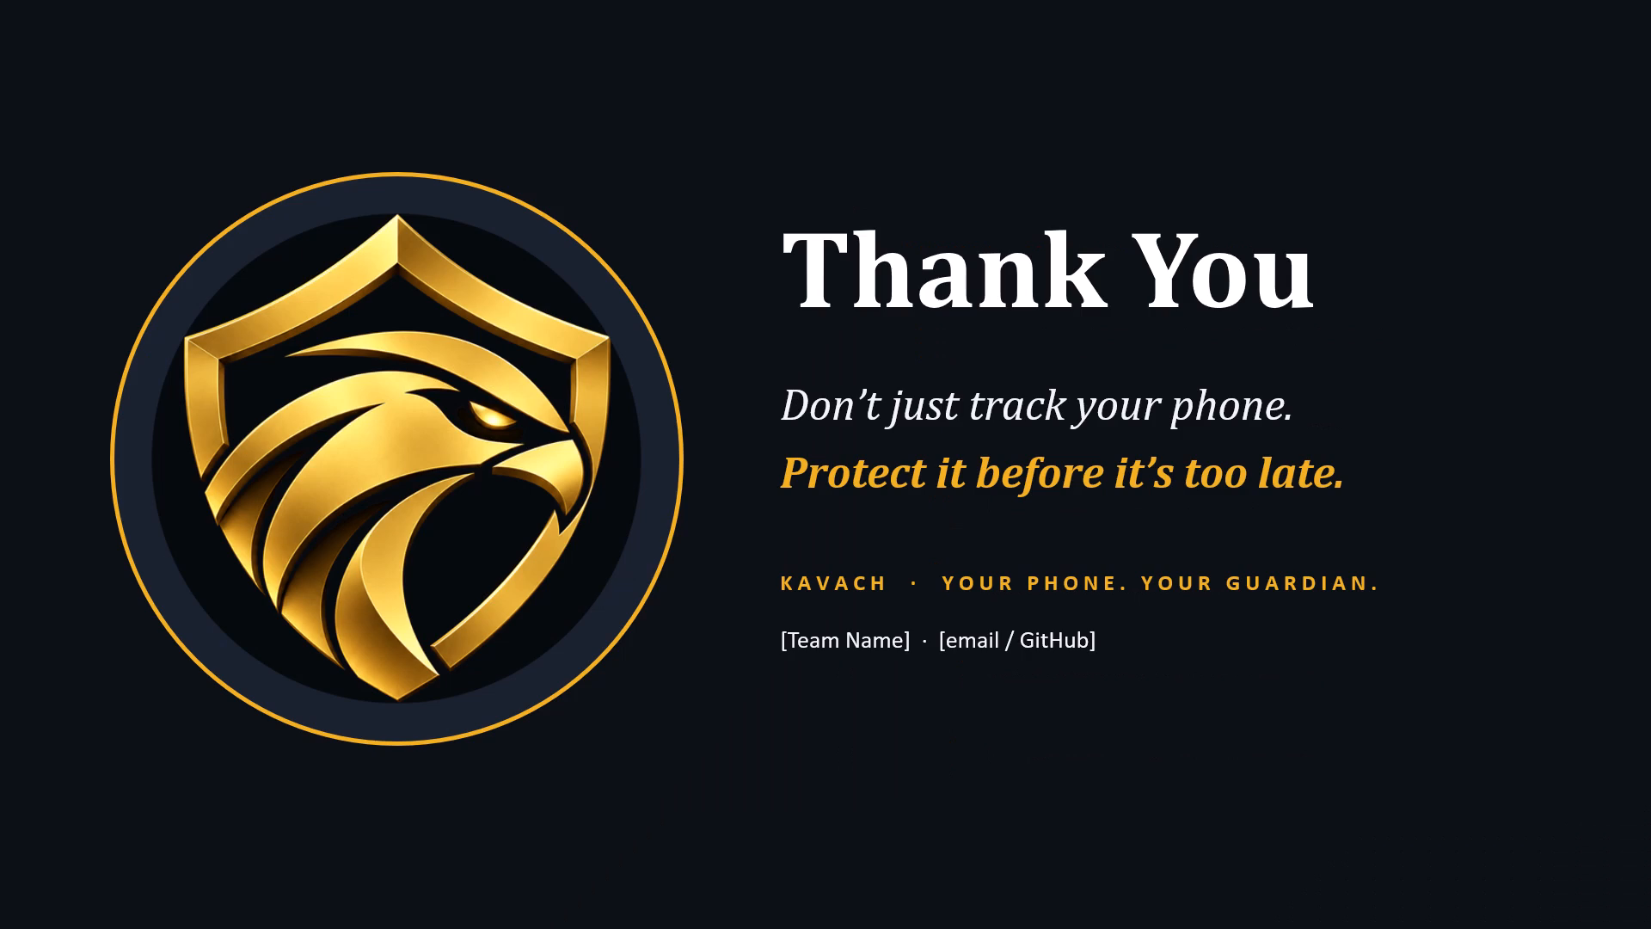
pyautogui.press('Escape')
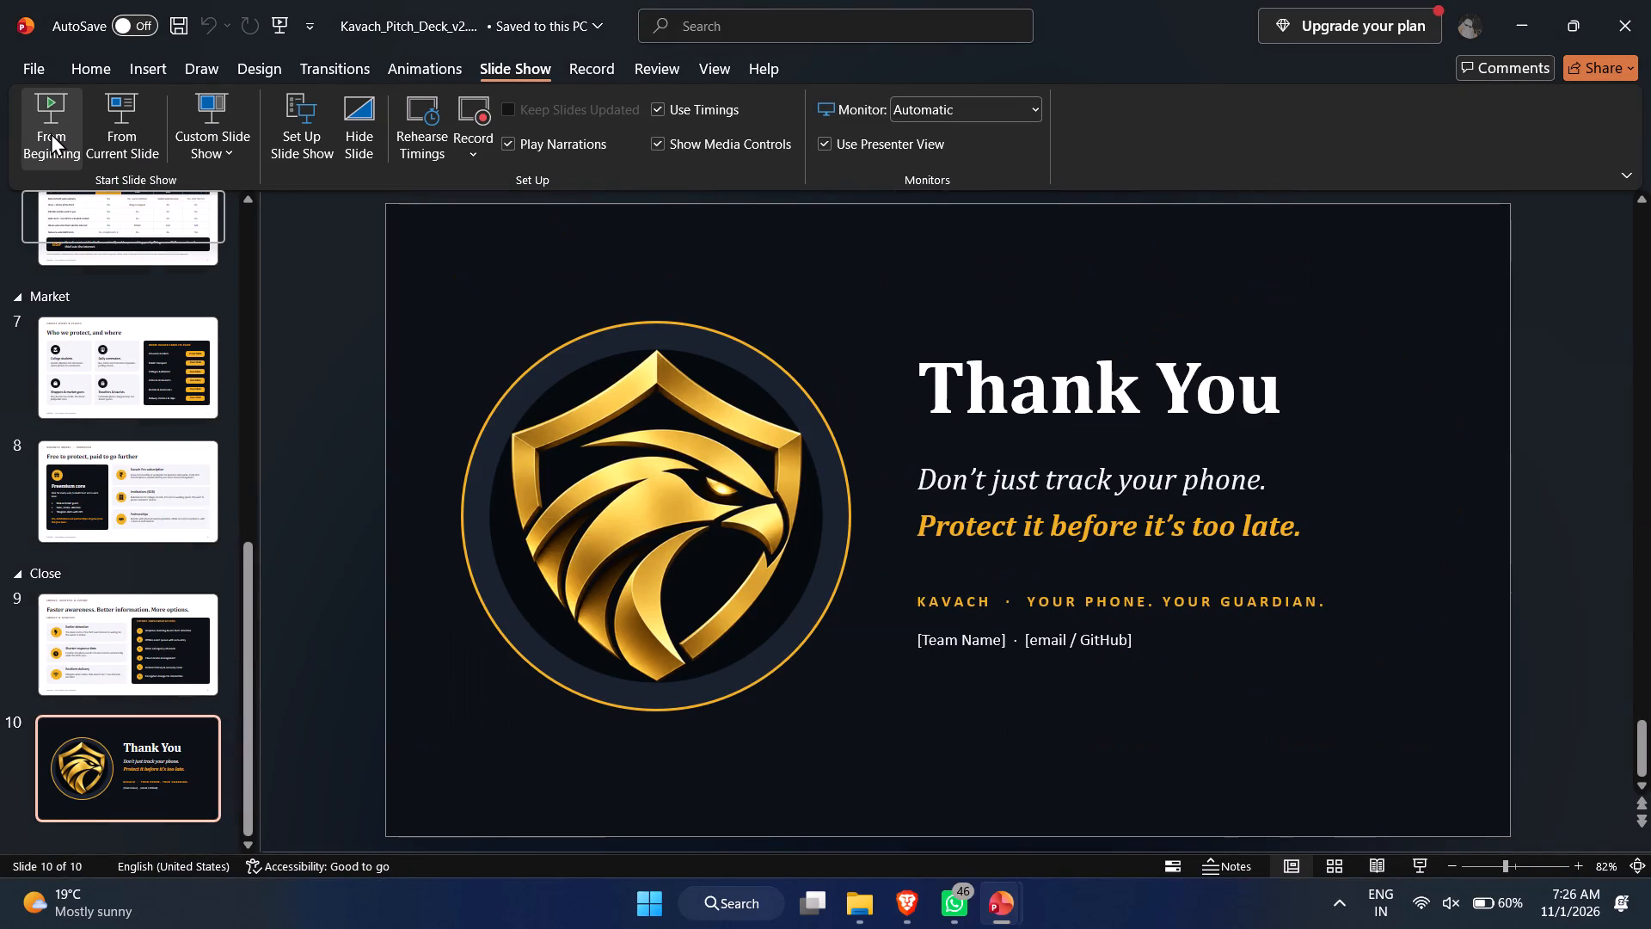
# Return to slide 1, the KAVACH title slide, for editing.
pyautogui.scroll(11, 102, 473)
pyautogui.scroll(17, 102, 473)
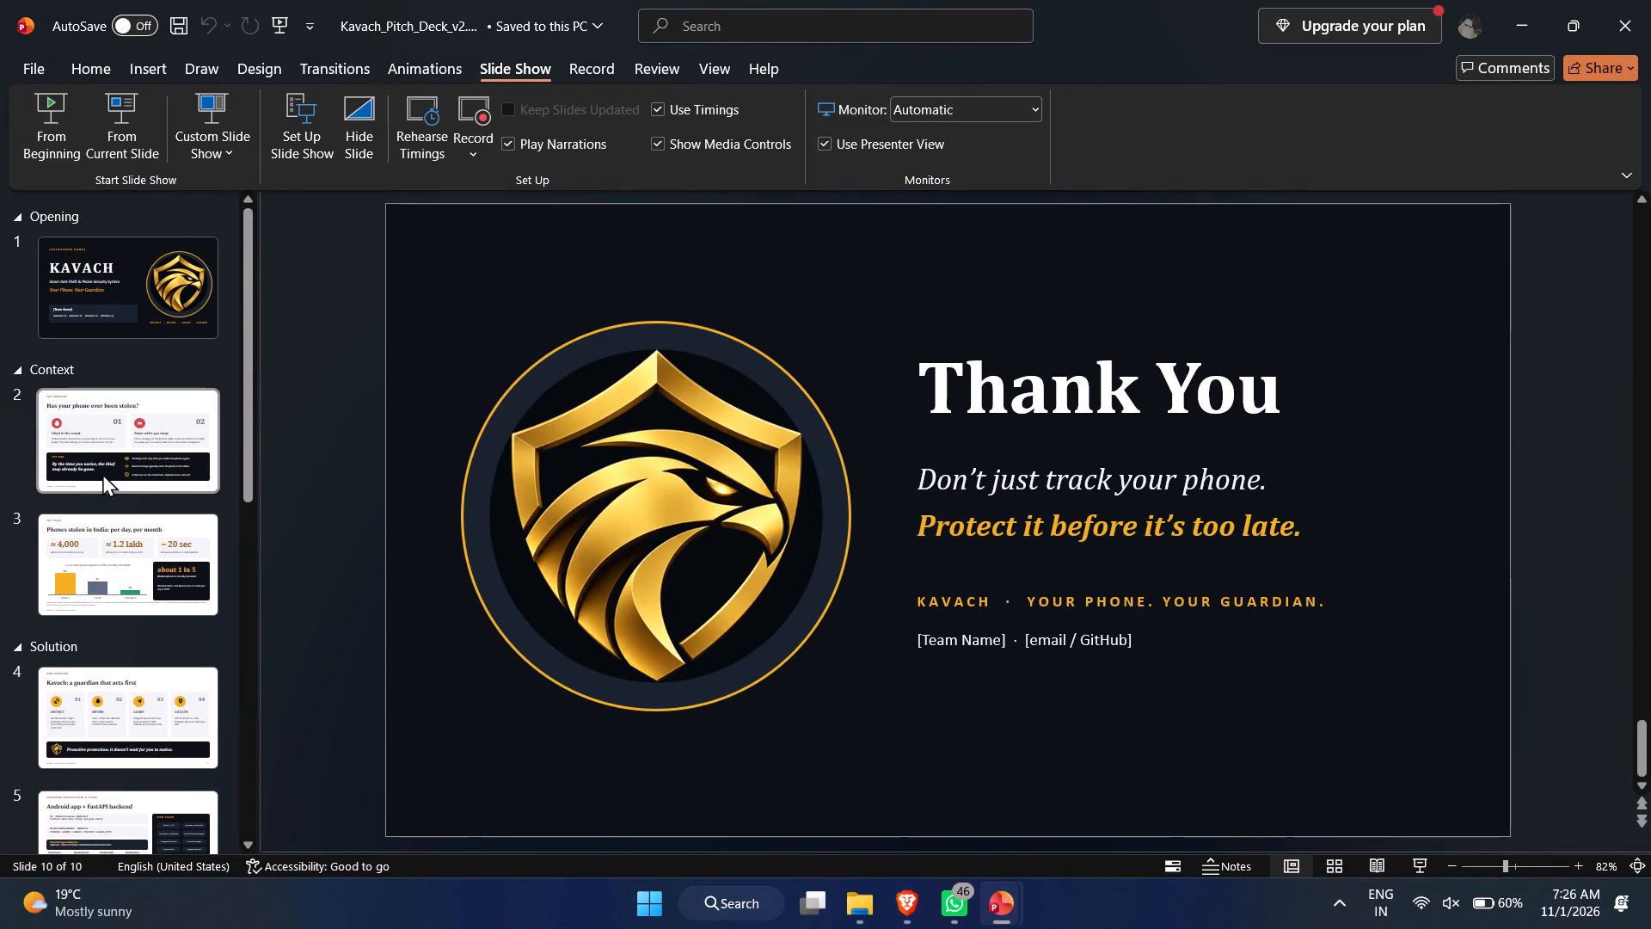
pyautogui.click(142, 266)
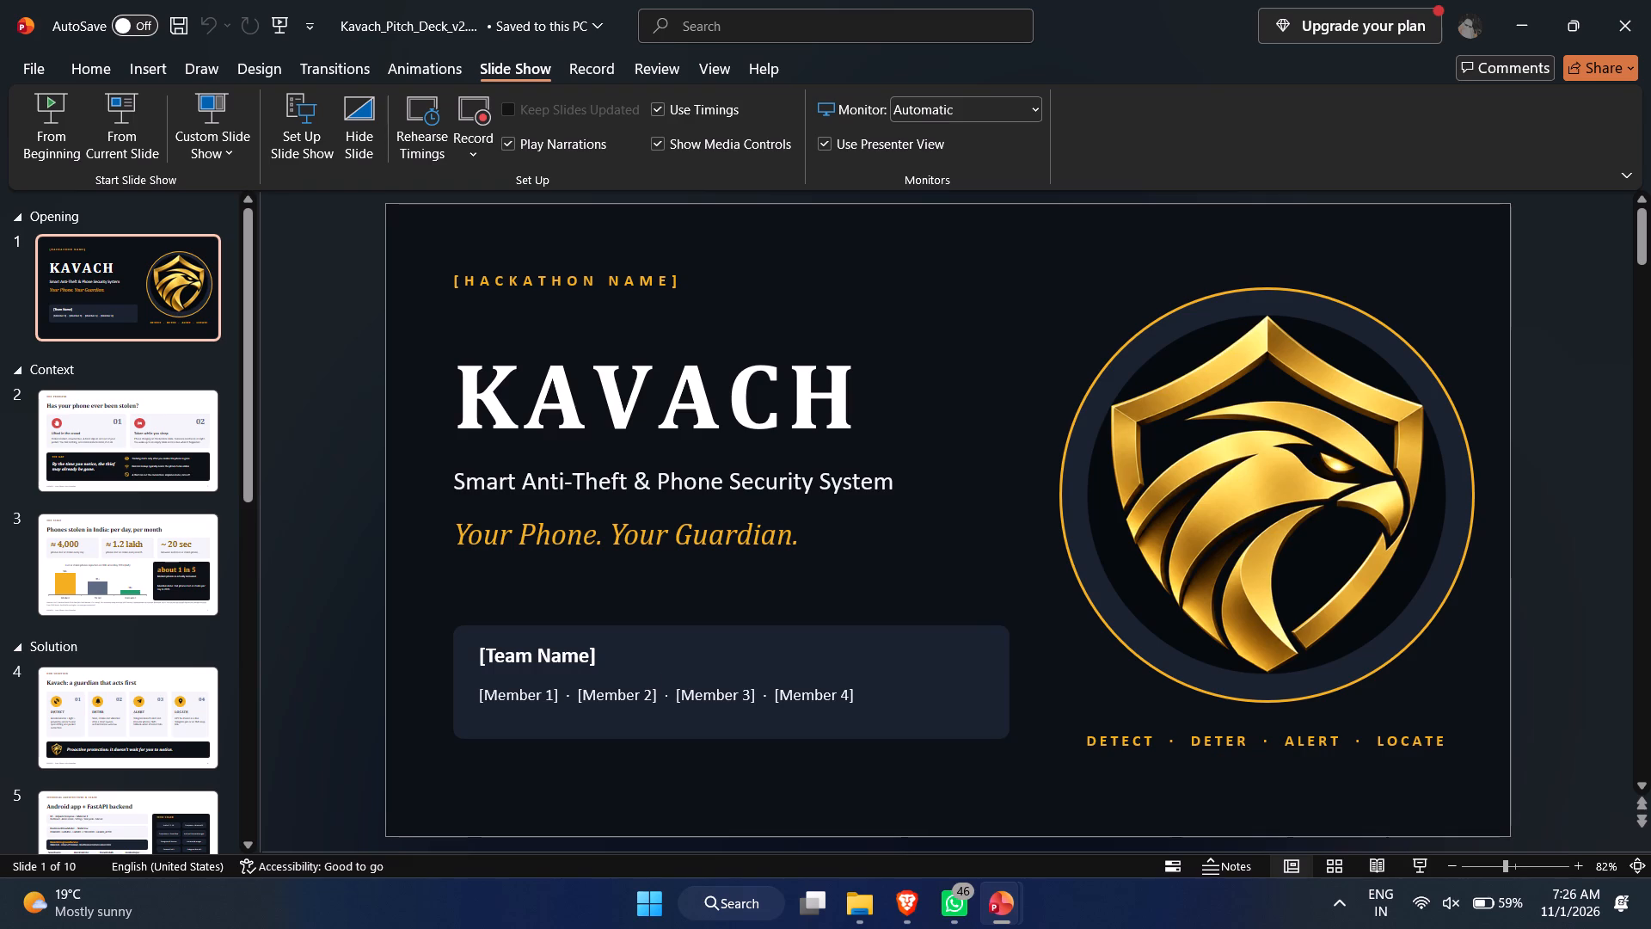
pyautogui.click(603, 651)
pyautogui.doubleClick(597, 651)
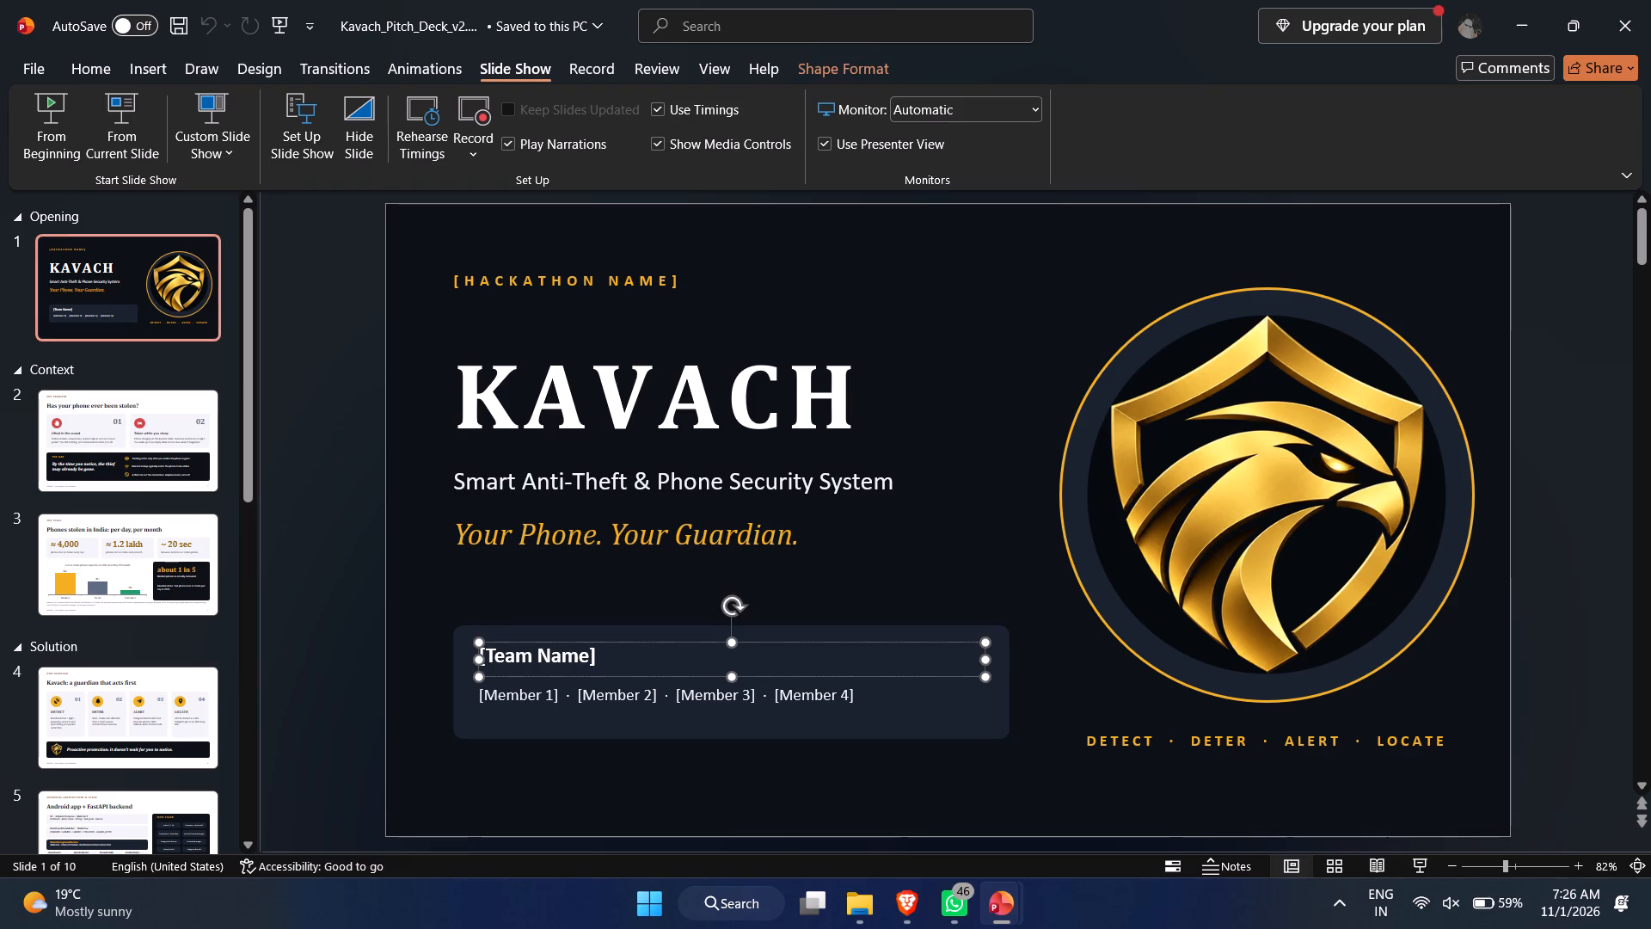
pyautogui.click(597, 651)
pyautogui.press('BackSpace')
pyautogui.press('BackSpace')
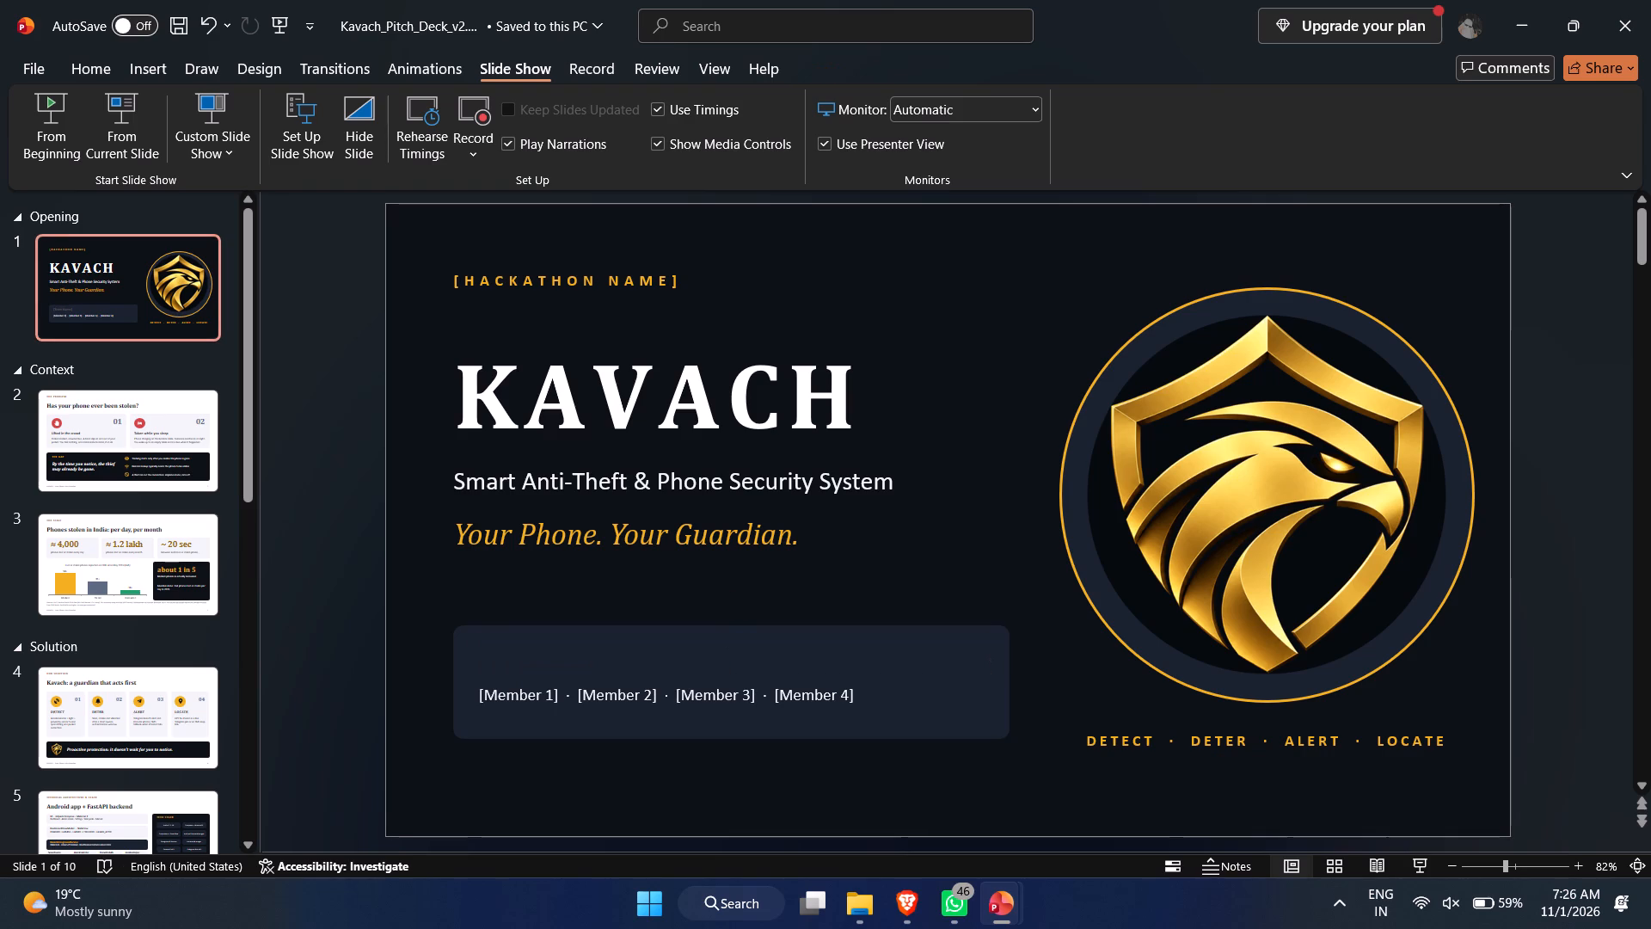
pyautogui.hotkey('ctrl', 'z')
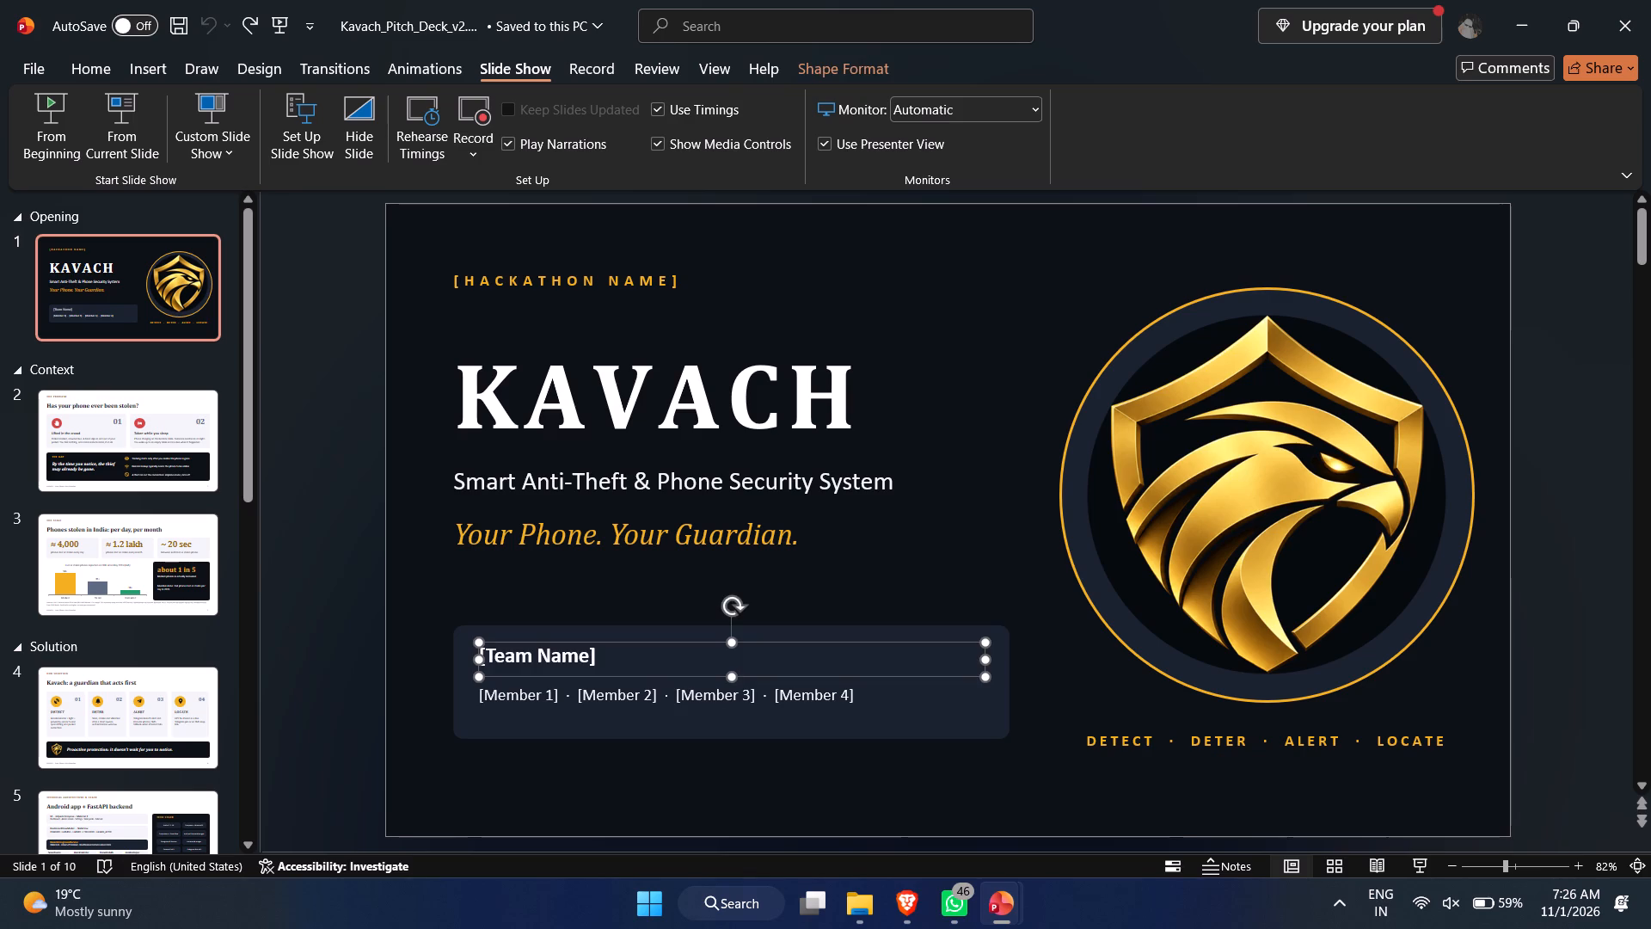
# Replace the team name placeholder text on the title slide with VUCA, keeping its opening bracket.
pyautogui.click(591, 655)
pyautogui.press('Right')
pyautogui.press('BackSpace')
pyautogui.press('BackSpace')
pyautogui.press('BackSpace')
pyautogui.press('BackSpace')
pyautogui.press('BackSpace')
pyautogui.press('BackSpace')
pyautogui.press('BackSpace')
pyautogui.press('BackSpace')
pyautogui.press('BackSpace')
pyautogui.press('BackSpace')
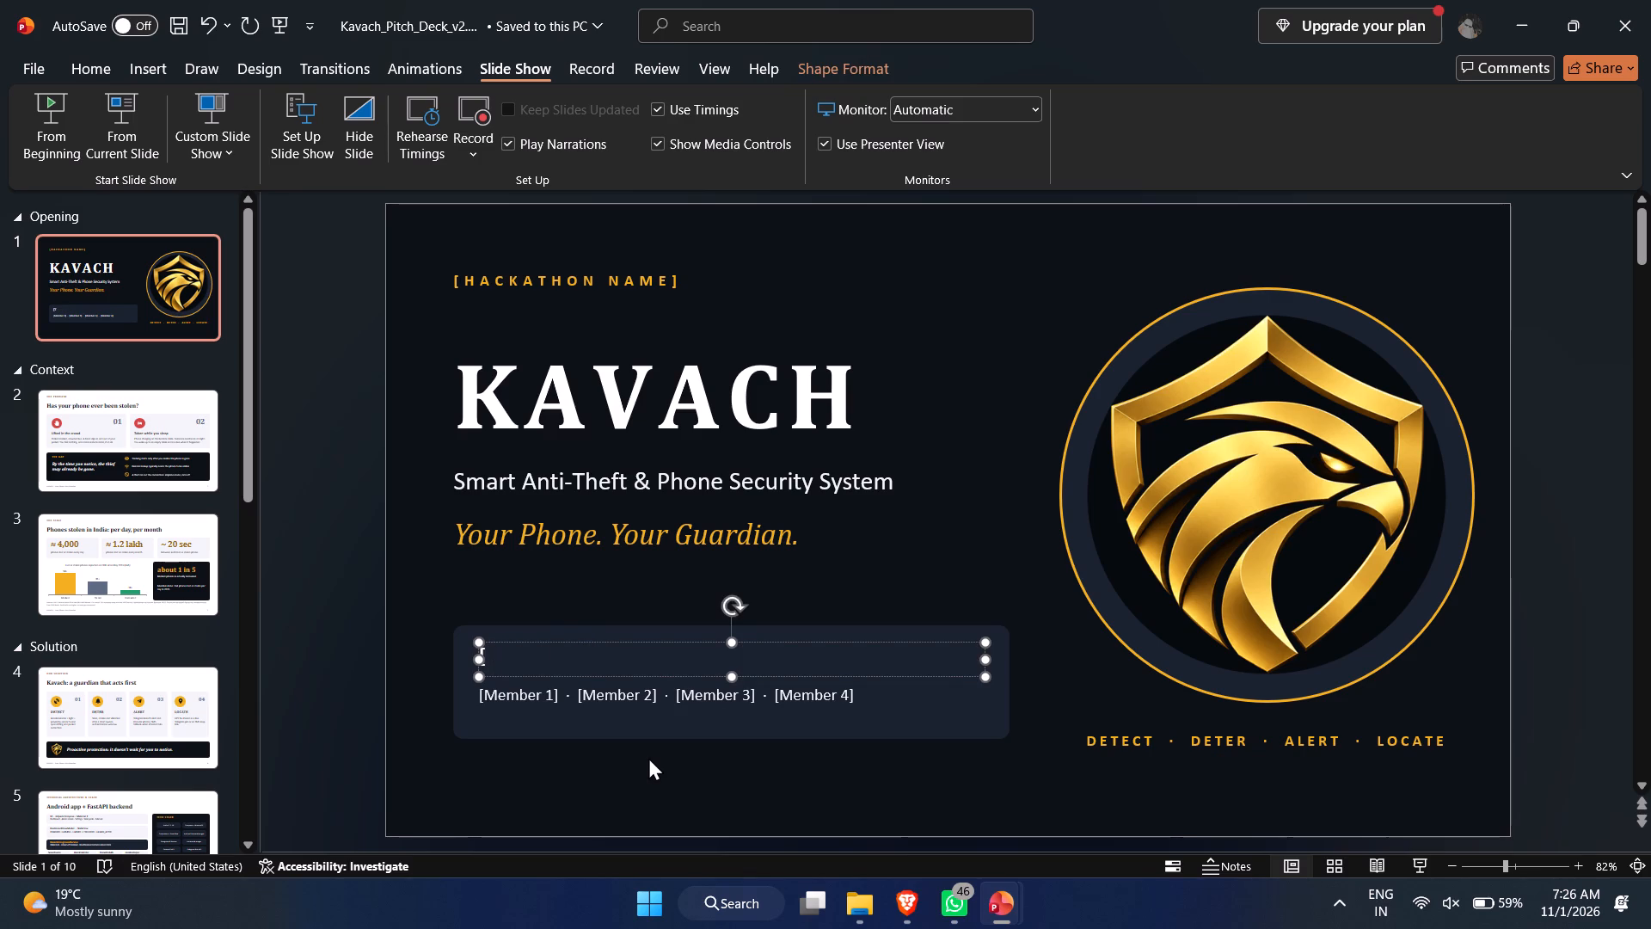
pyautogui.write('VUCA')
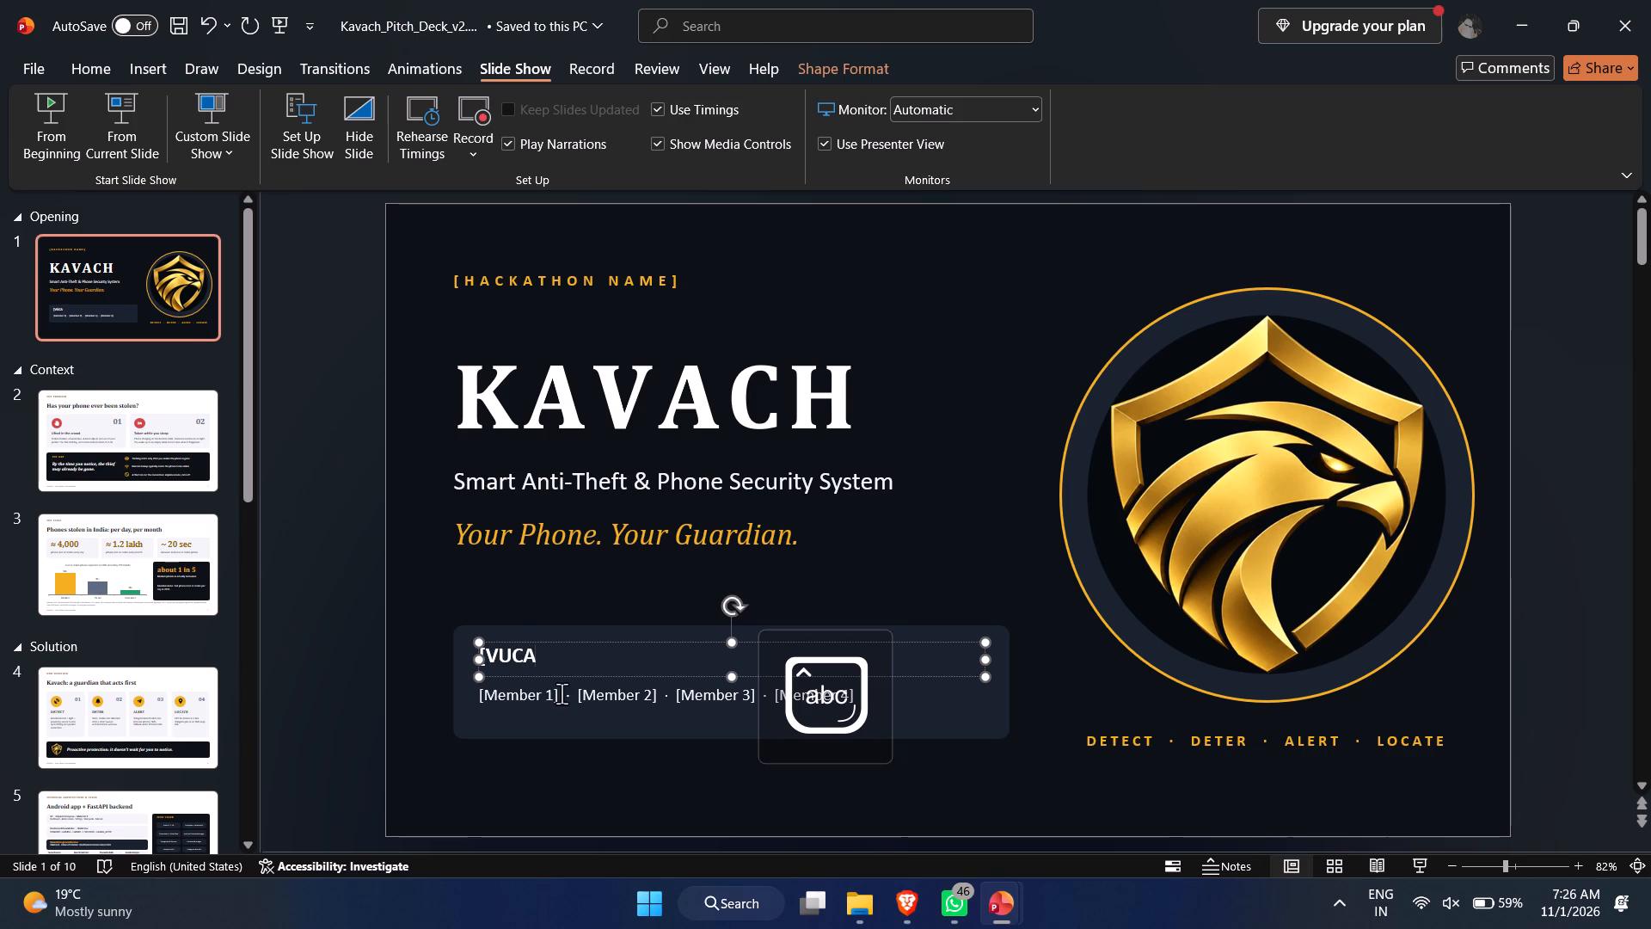
# Replace the [Member 1] placeholder under the team name with the first team member's full name.
pyautogui.click(556, 687)
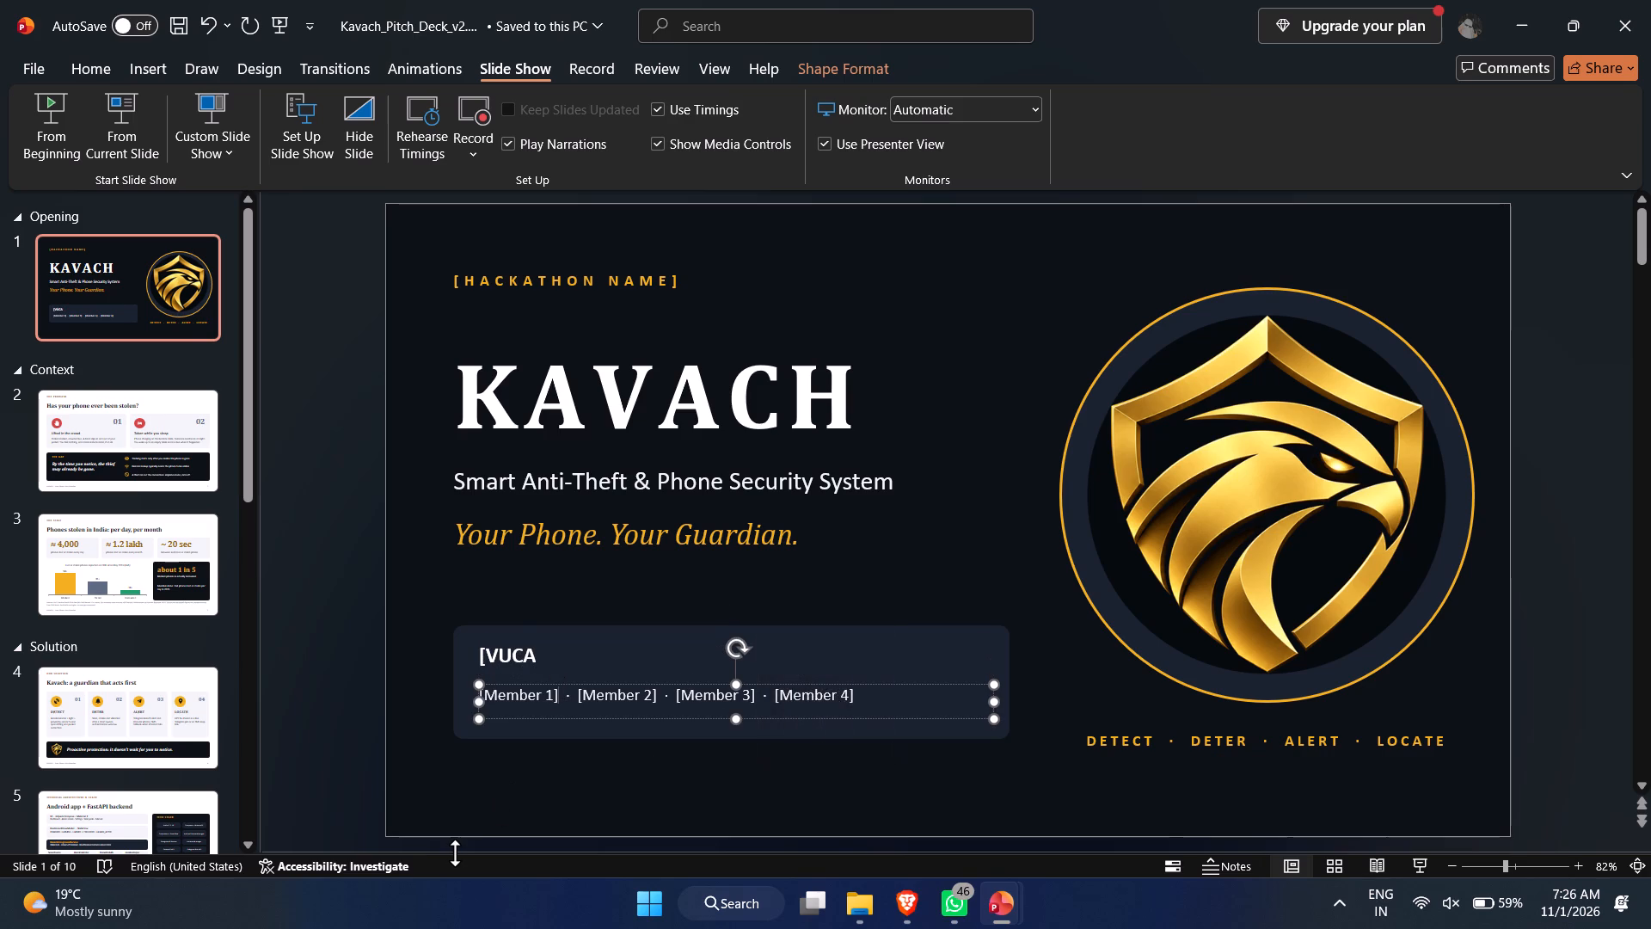
pyautogui.press('BackSpace')
pyautogui.press('BackSpace')
pyautogui.press('BackSpace')
pyautogui.press('BackSpace')
pyautogui.press('BackSpace')
pyautogui.press('BackSpace')
pyautogui.press('BackSpace')
pyautogui.press('BackSpace')
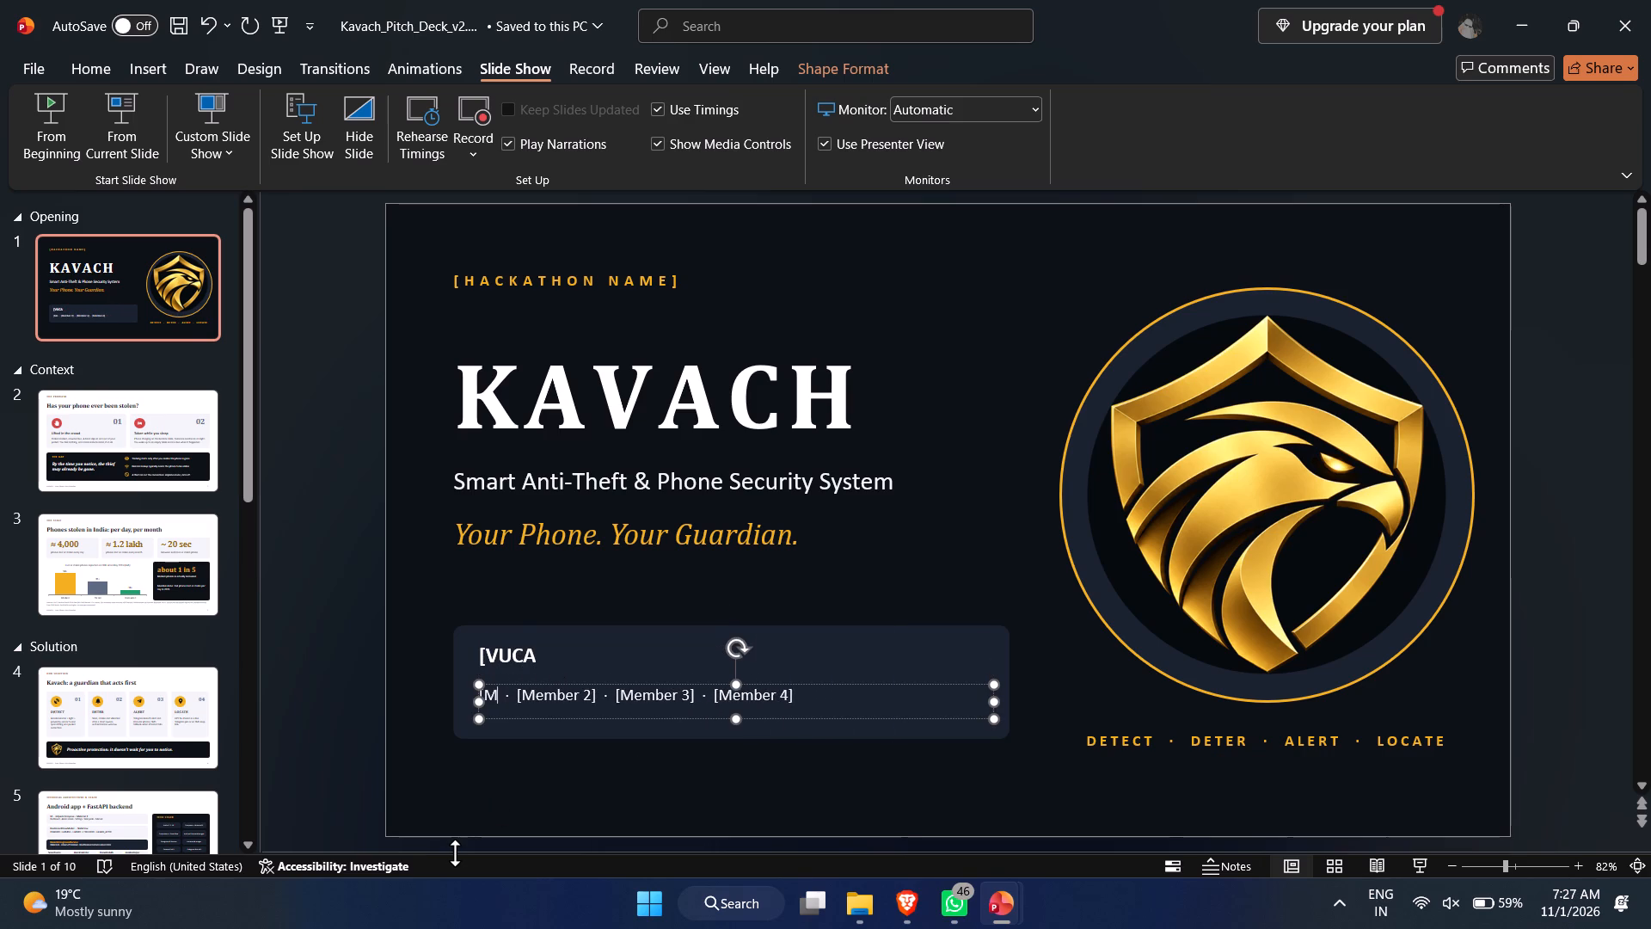
pyautogui.press('BackSpace')
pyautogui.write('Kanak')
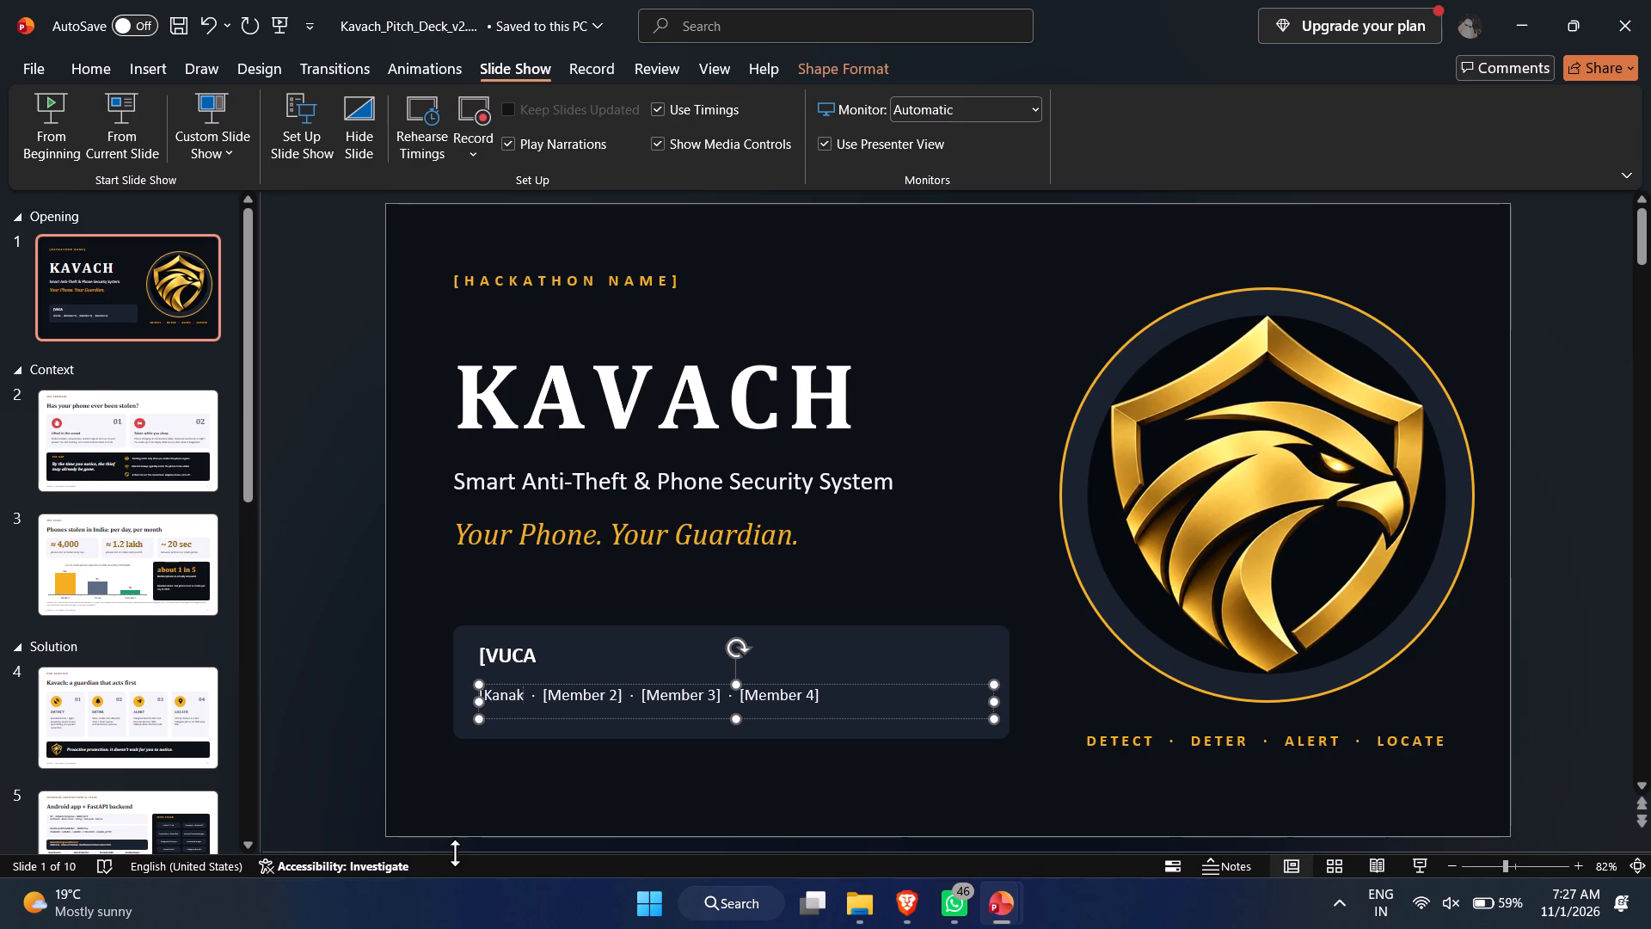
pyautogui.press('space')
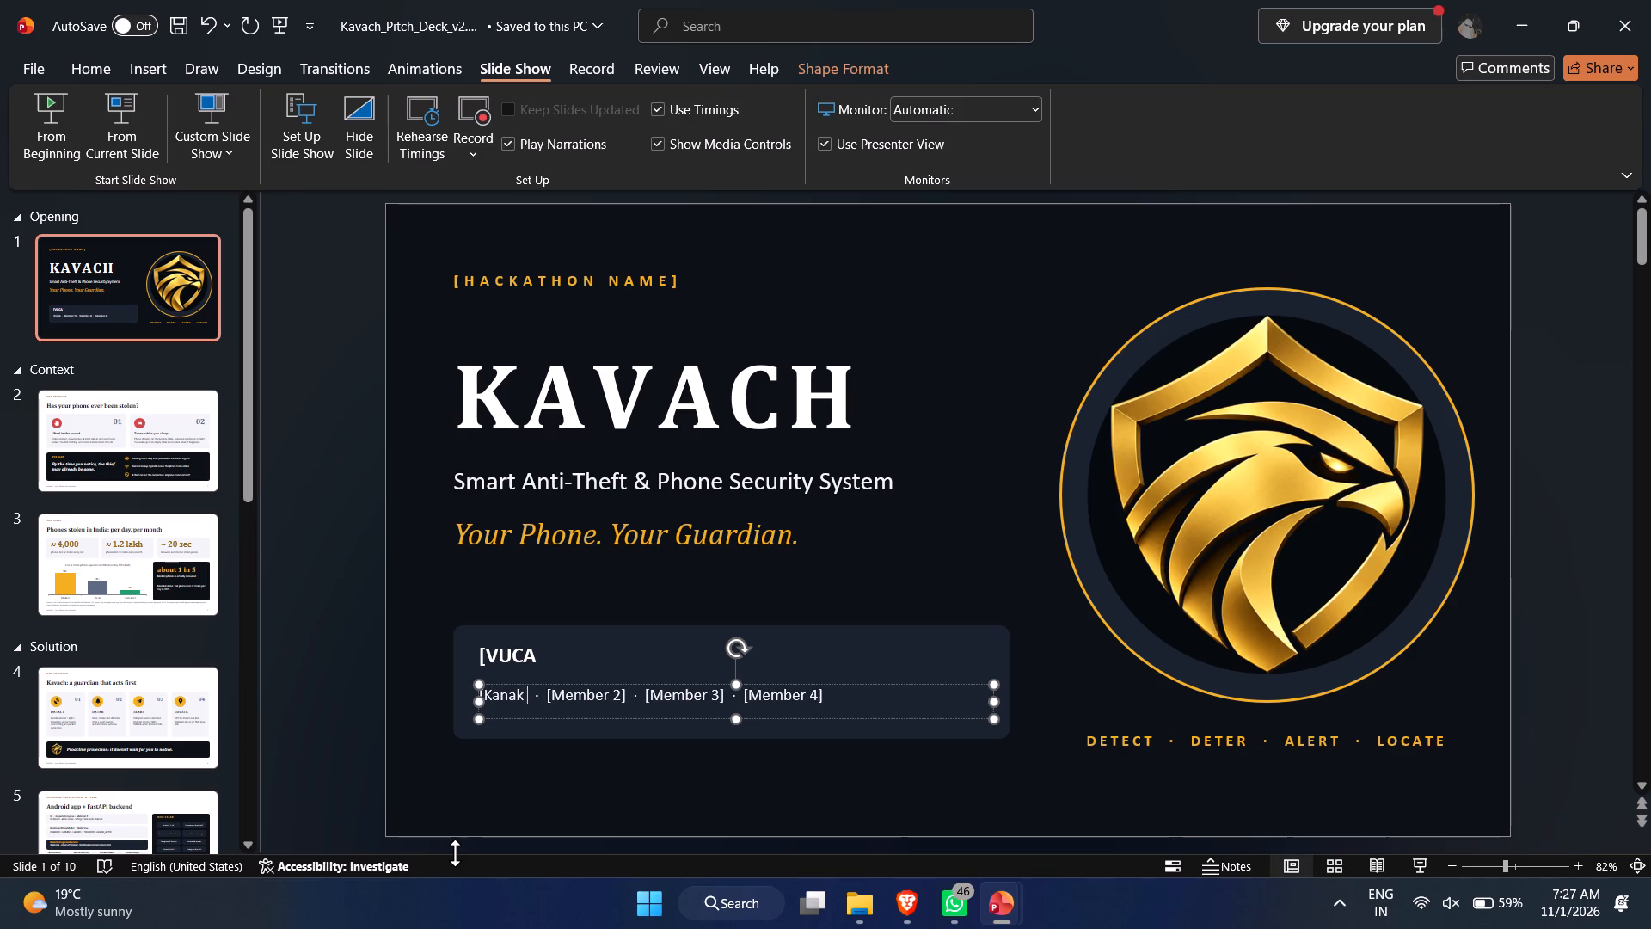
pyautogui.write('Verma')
# Replace the [Member 2] placeholder in the member line with the second team member's full name.
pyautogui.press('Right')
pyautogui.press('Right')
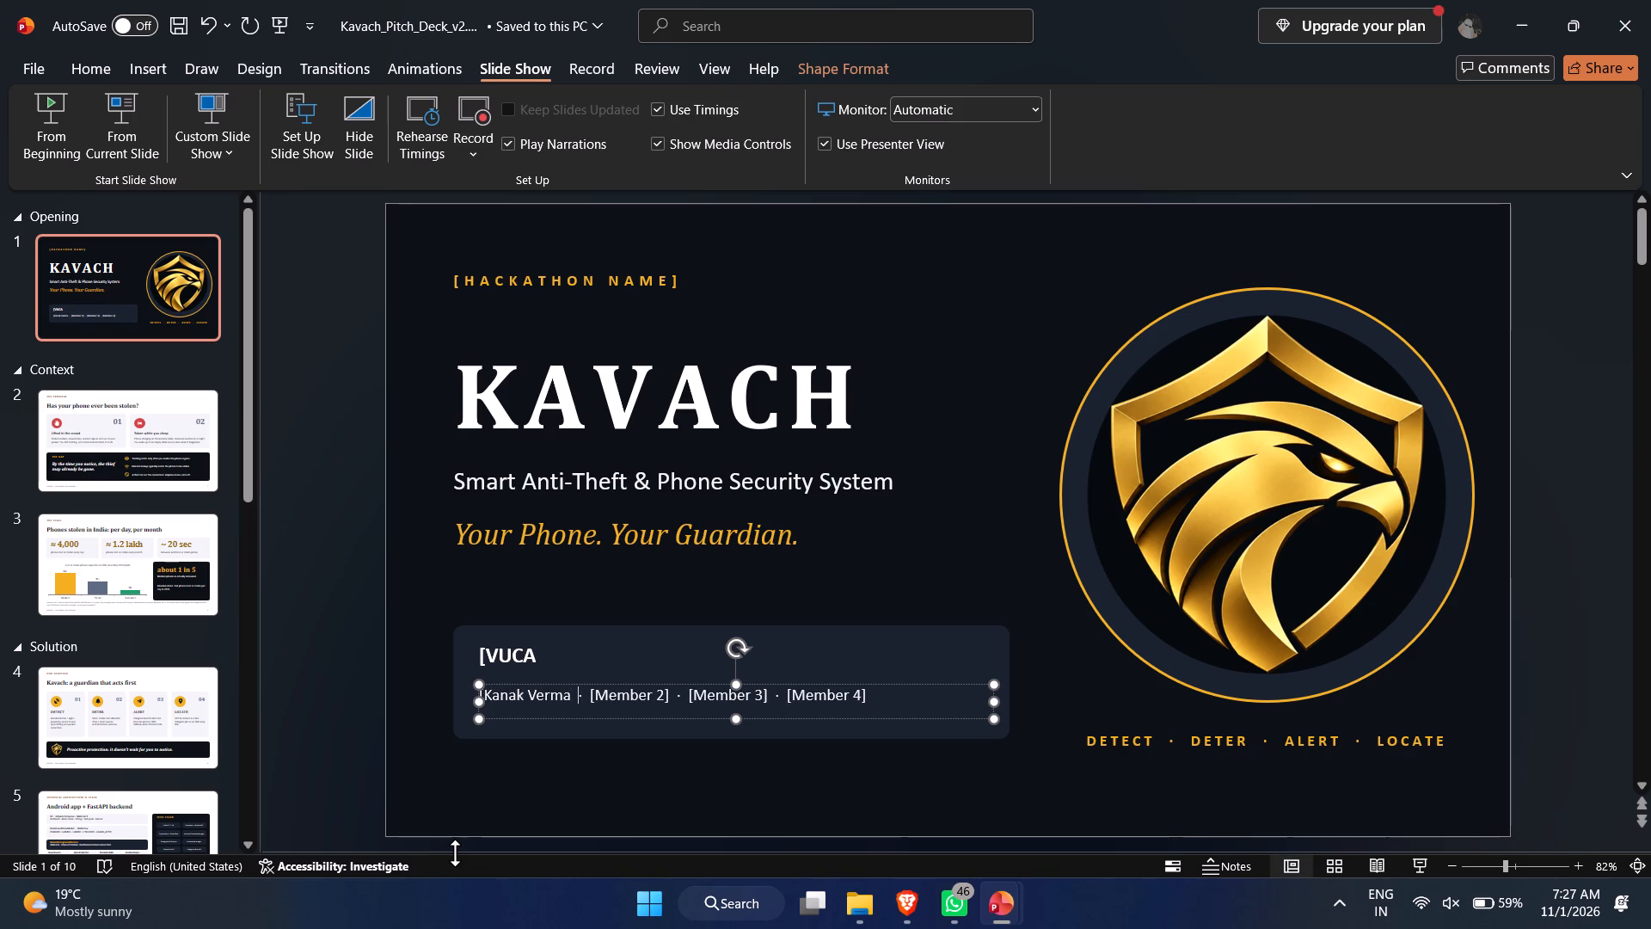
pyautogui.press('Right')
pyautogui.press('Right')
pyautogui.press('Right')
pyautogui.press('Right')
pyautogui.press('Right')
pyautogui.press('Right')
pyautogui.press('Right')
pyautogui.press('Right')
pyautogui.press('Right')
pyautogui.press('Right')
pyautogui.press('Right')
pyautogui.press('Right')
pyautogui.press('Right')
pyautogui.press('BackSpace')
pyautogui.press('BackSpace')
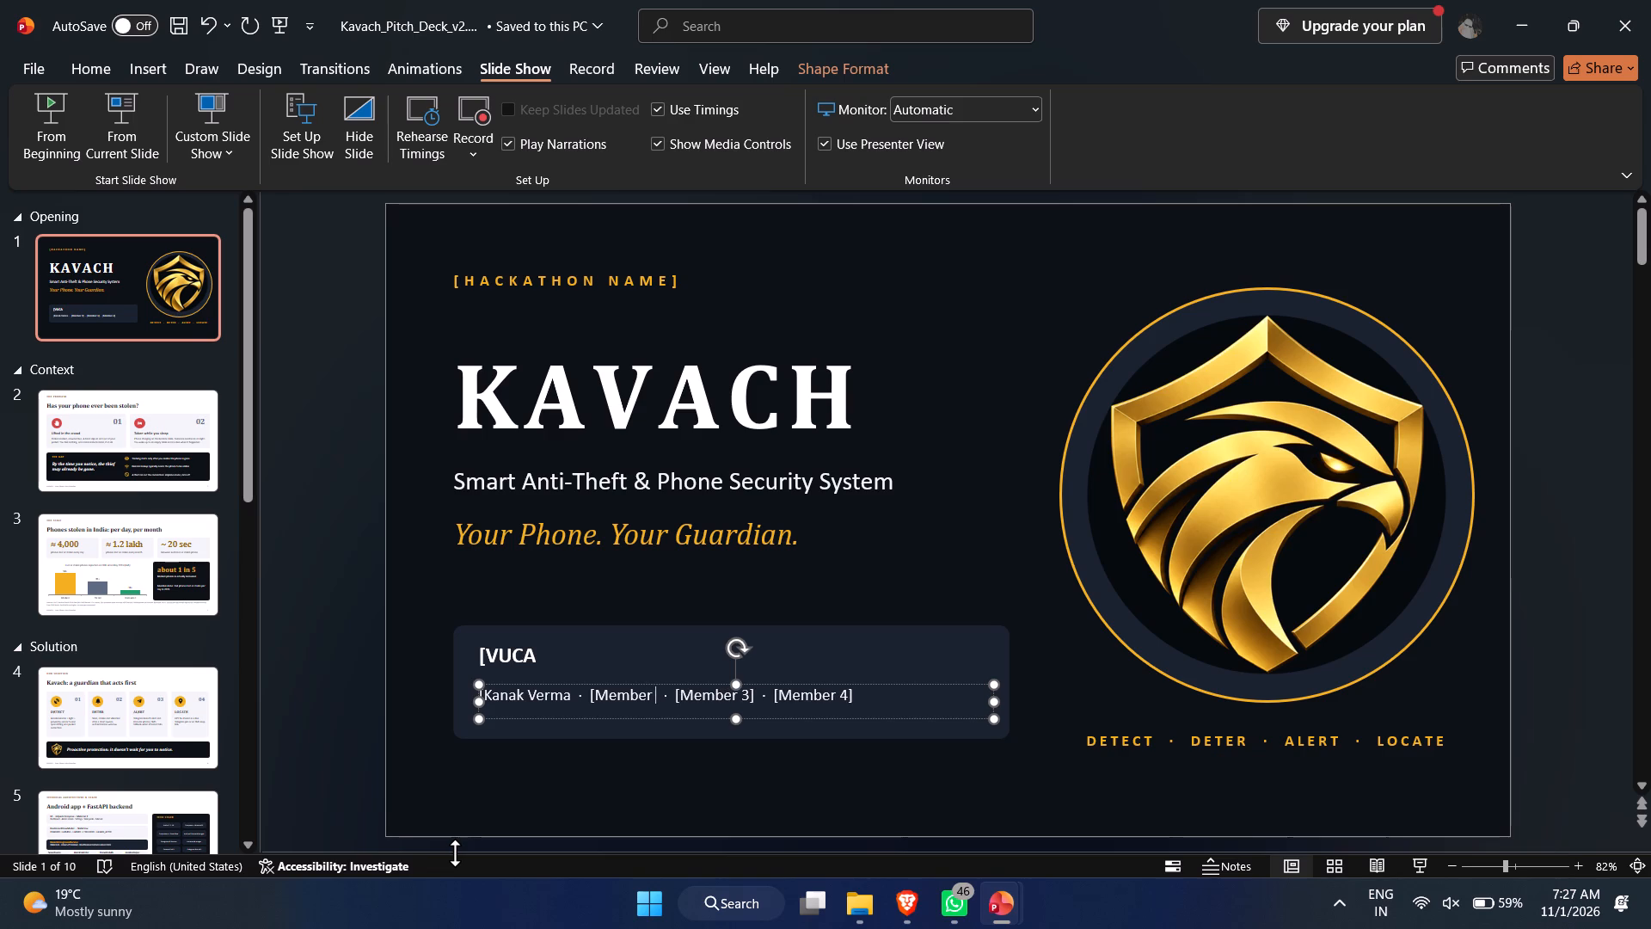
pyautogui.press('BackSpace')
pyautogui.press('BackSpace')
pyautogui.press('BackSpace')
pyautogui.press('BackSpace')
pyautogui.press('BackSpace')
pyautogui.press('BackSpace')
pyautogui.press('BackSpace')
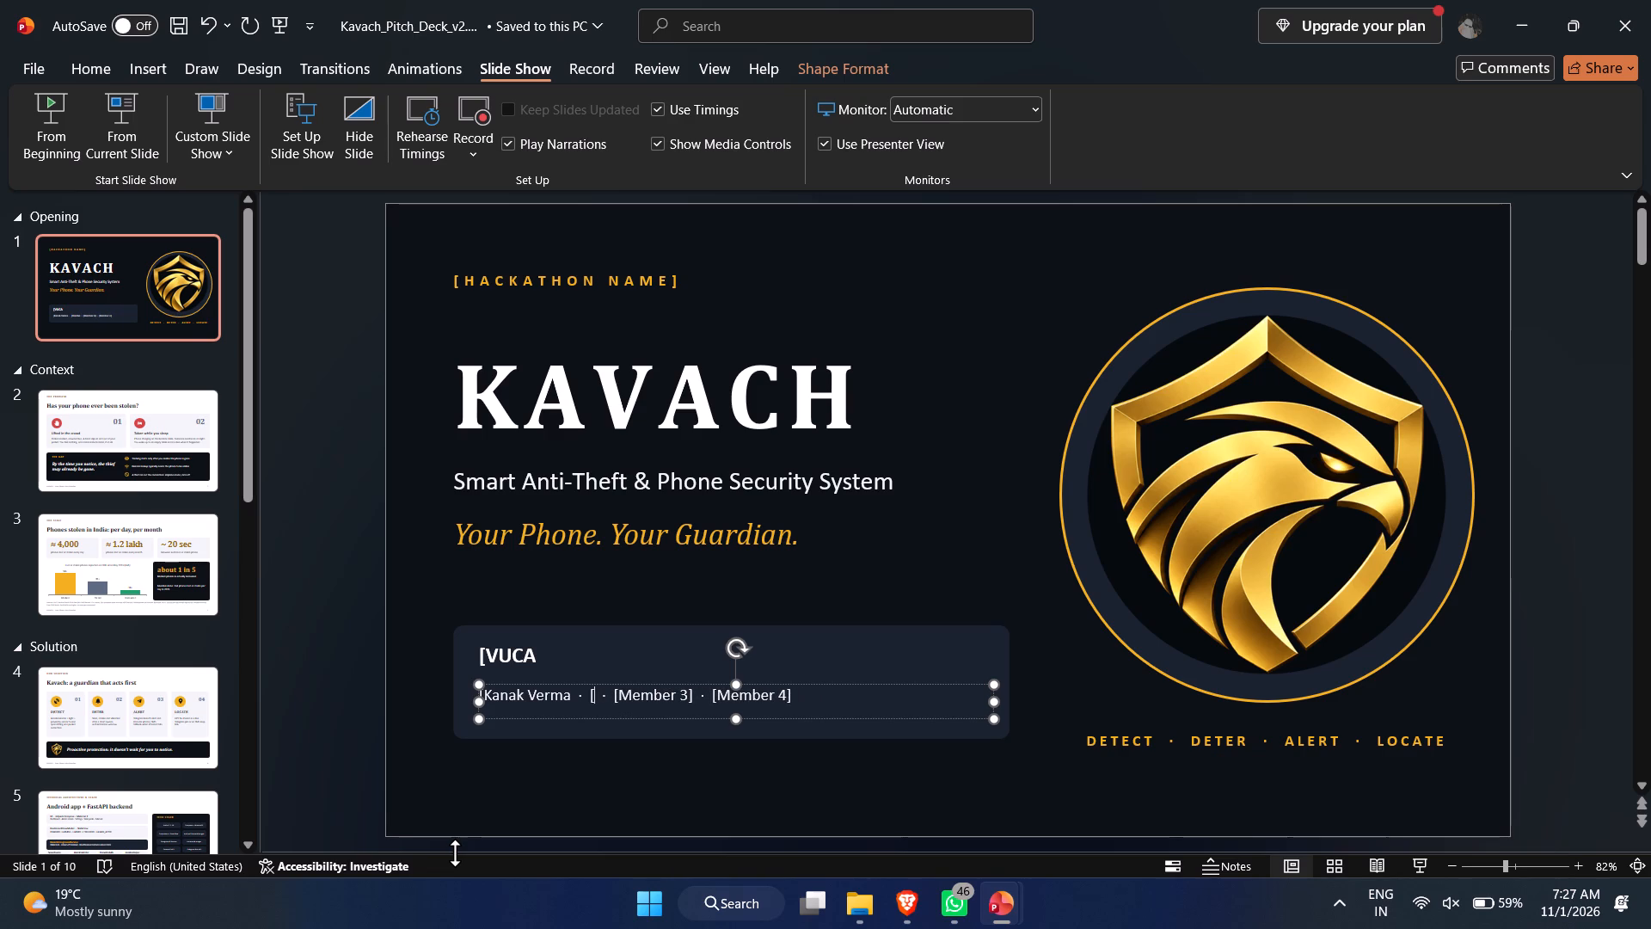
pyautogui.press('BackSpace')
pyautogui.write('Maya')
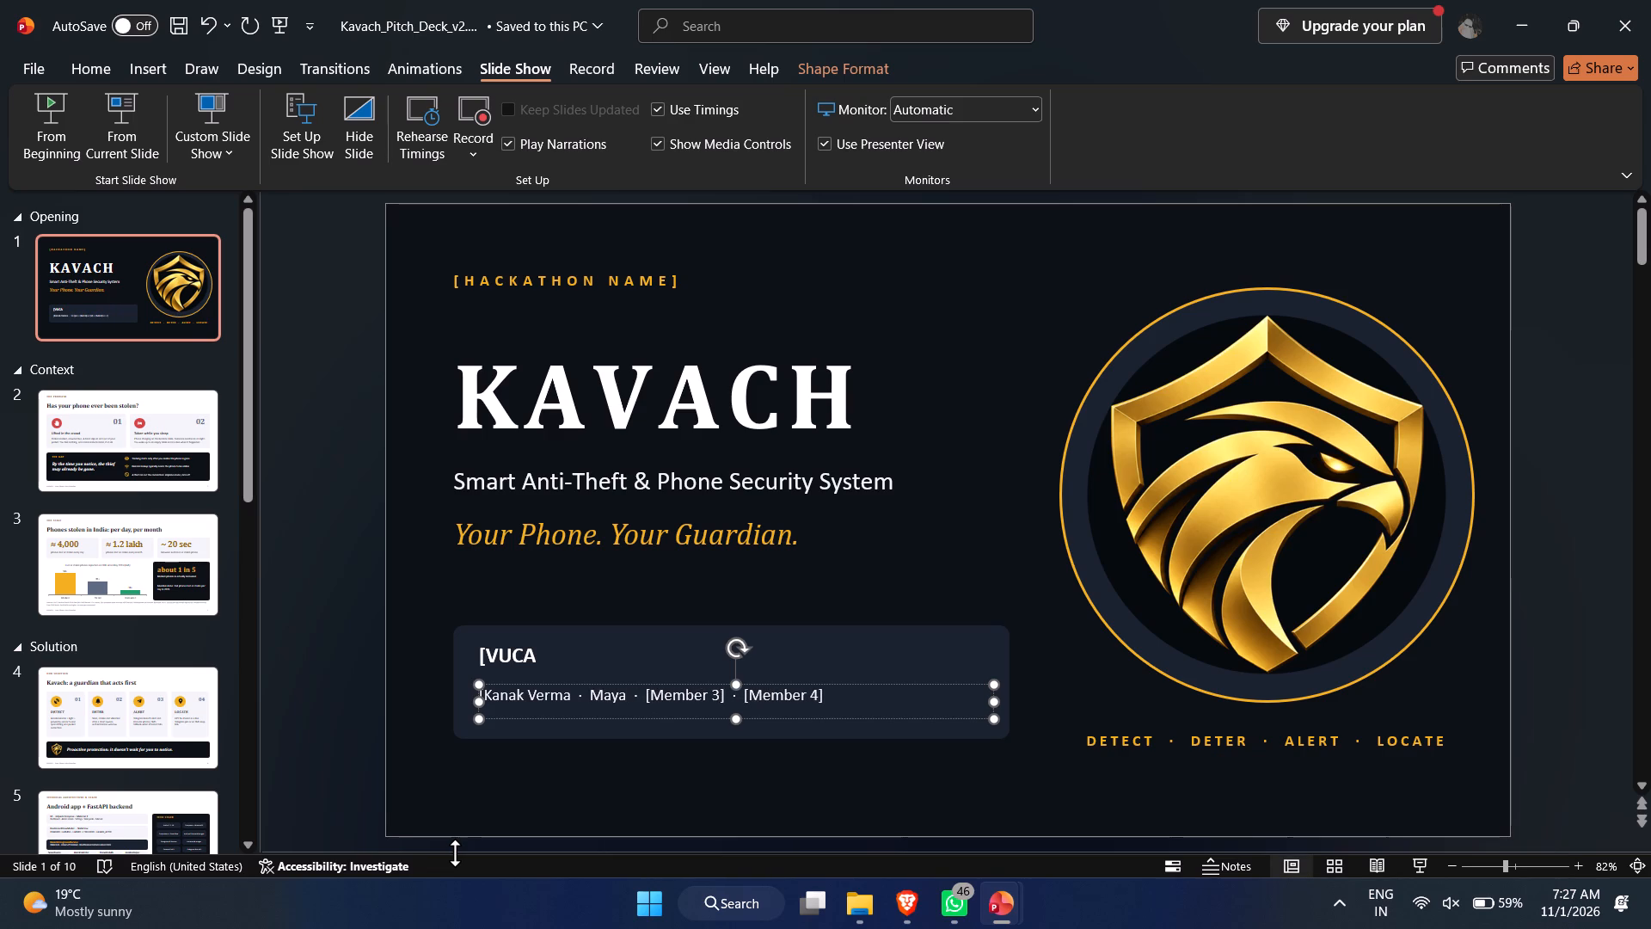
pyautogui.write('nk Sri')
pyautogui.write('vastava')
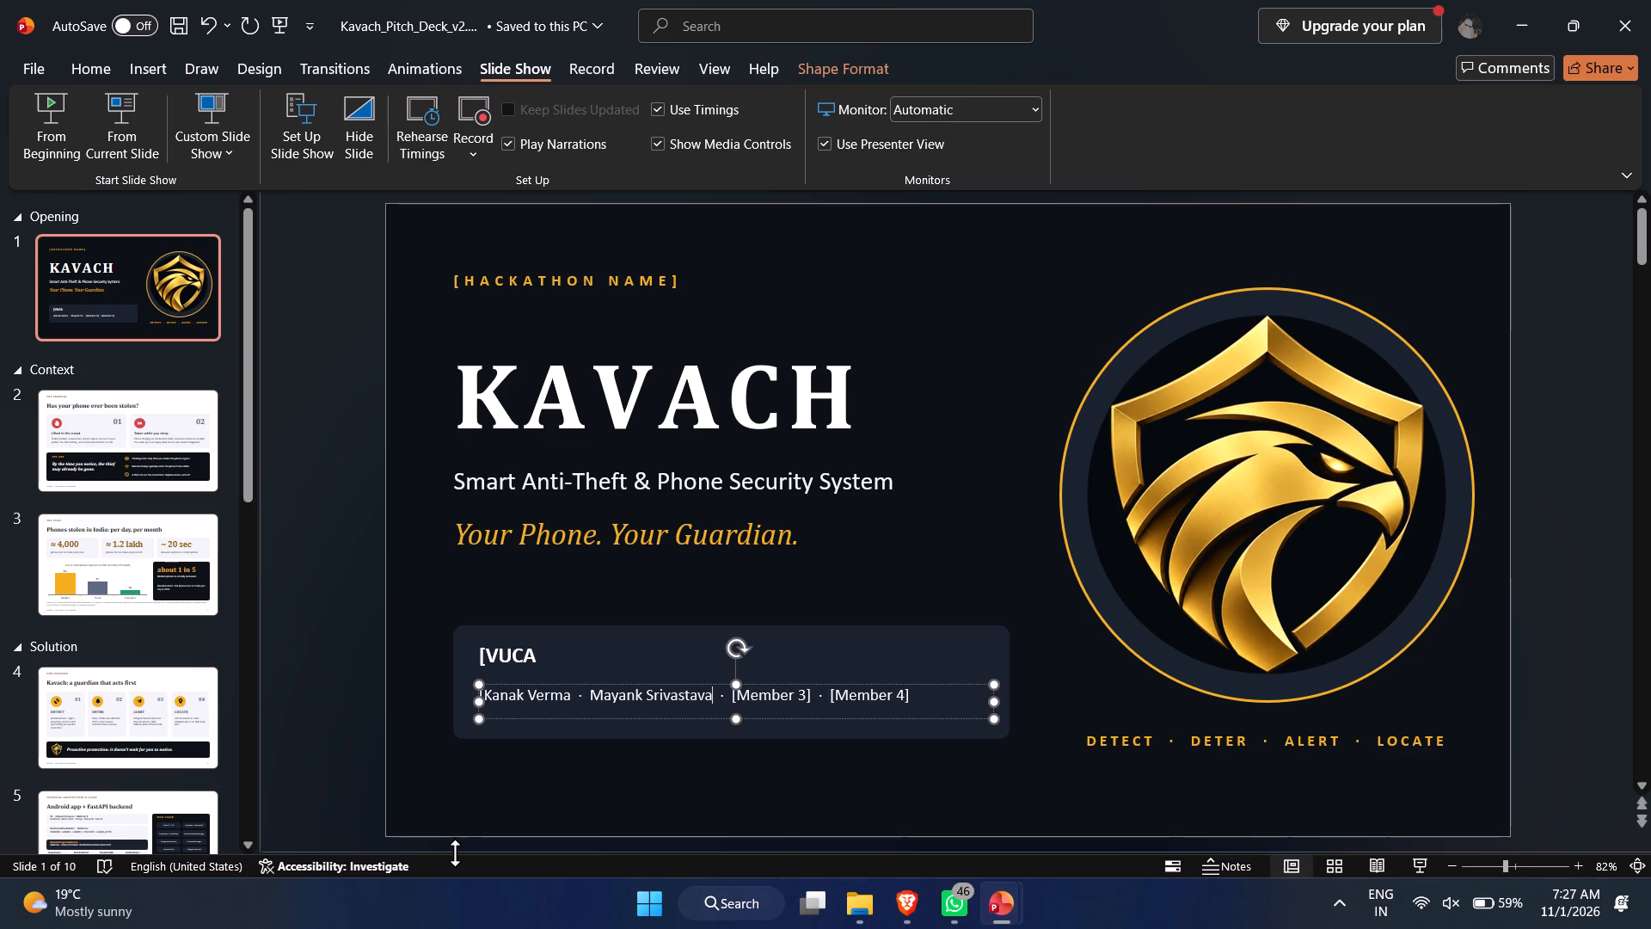
# Replace the [Member 3] placeholder in the member line with the third team member's full name.
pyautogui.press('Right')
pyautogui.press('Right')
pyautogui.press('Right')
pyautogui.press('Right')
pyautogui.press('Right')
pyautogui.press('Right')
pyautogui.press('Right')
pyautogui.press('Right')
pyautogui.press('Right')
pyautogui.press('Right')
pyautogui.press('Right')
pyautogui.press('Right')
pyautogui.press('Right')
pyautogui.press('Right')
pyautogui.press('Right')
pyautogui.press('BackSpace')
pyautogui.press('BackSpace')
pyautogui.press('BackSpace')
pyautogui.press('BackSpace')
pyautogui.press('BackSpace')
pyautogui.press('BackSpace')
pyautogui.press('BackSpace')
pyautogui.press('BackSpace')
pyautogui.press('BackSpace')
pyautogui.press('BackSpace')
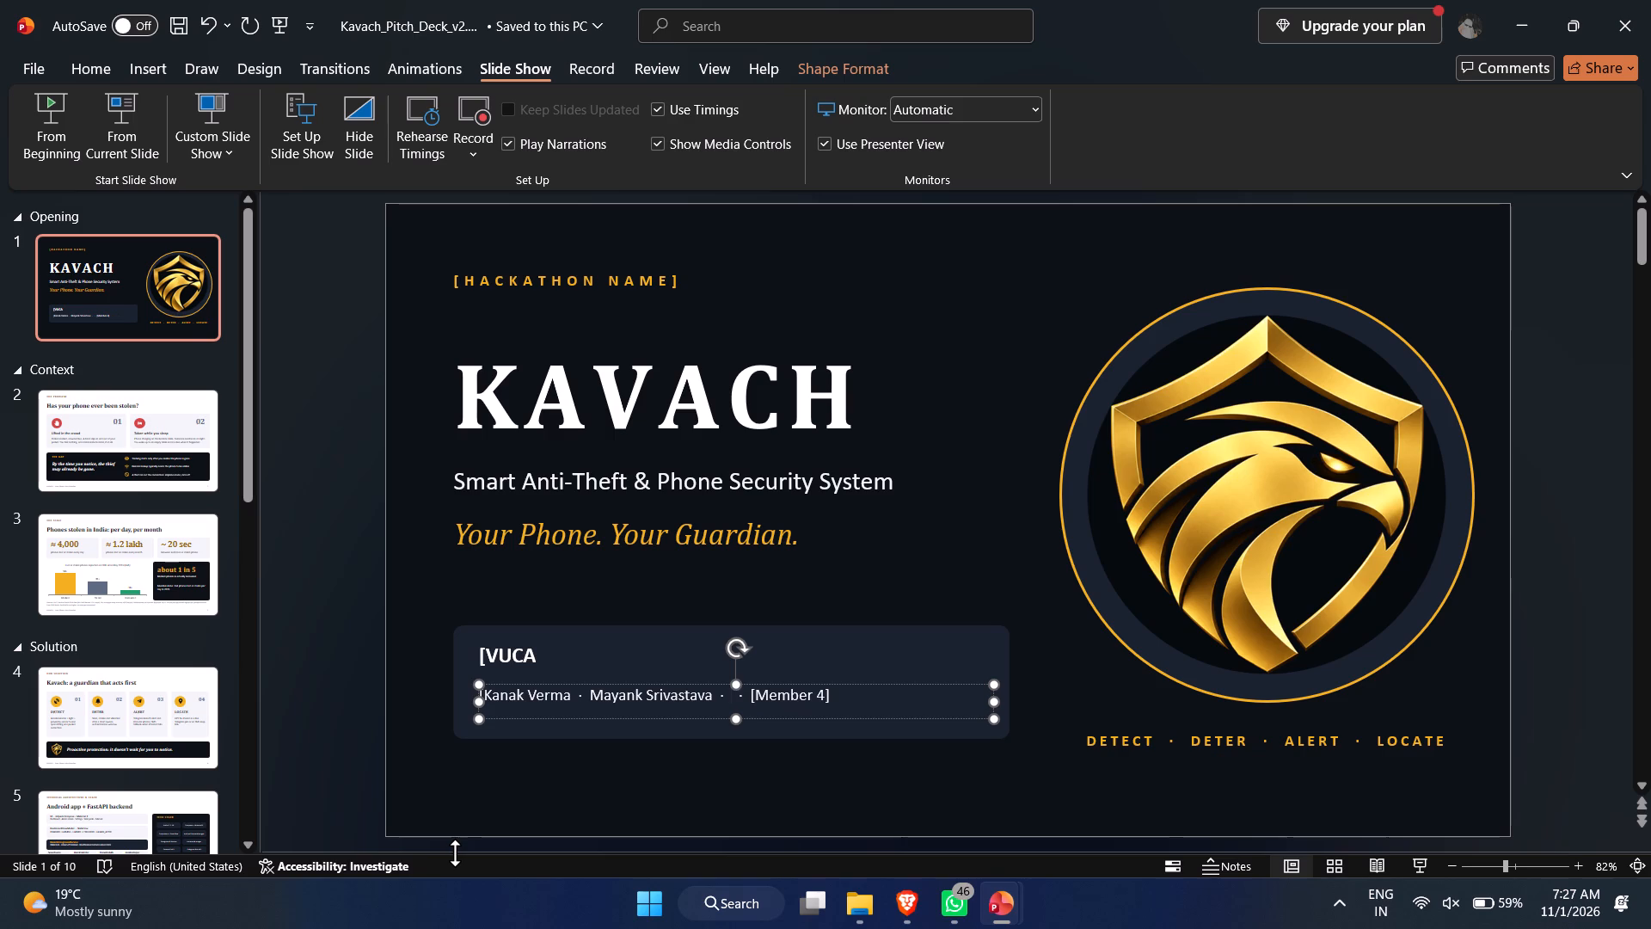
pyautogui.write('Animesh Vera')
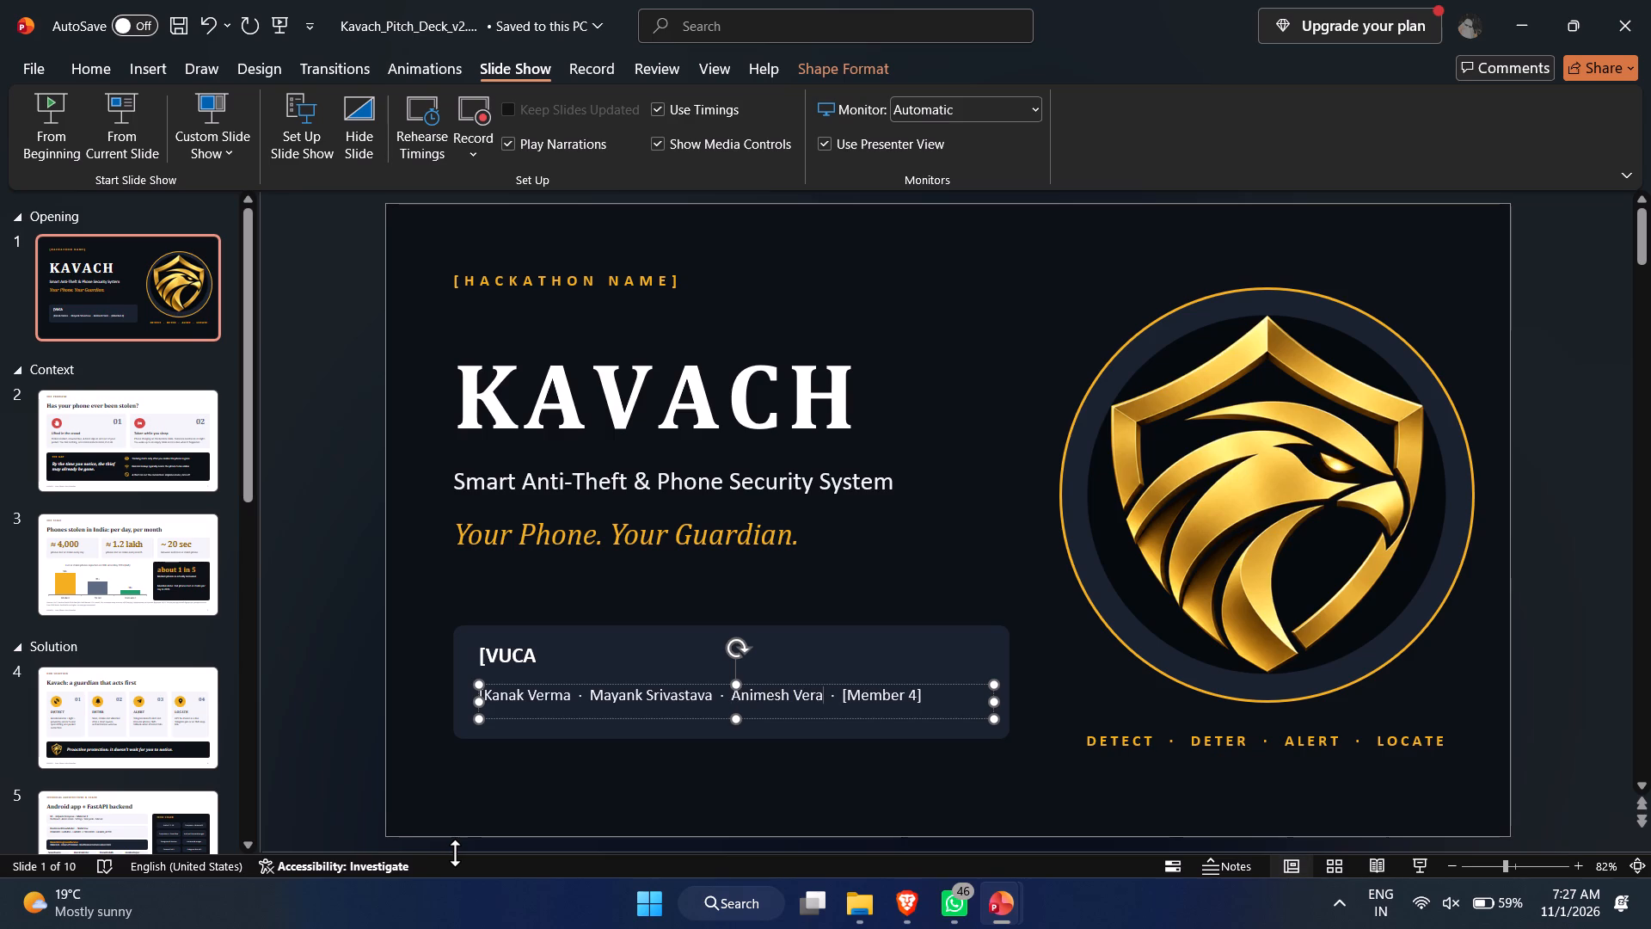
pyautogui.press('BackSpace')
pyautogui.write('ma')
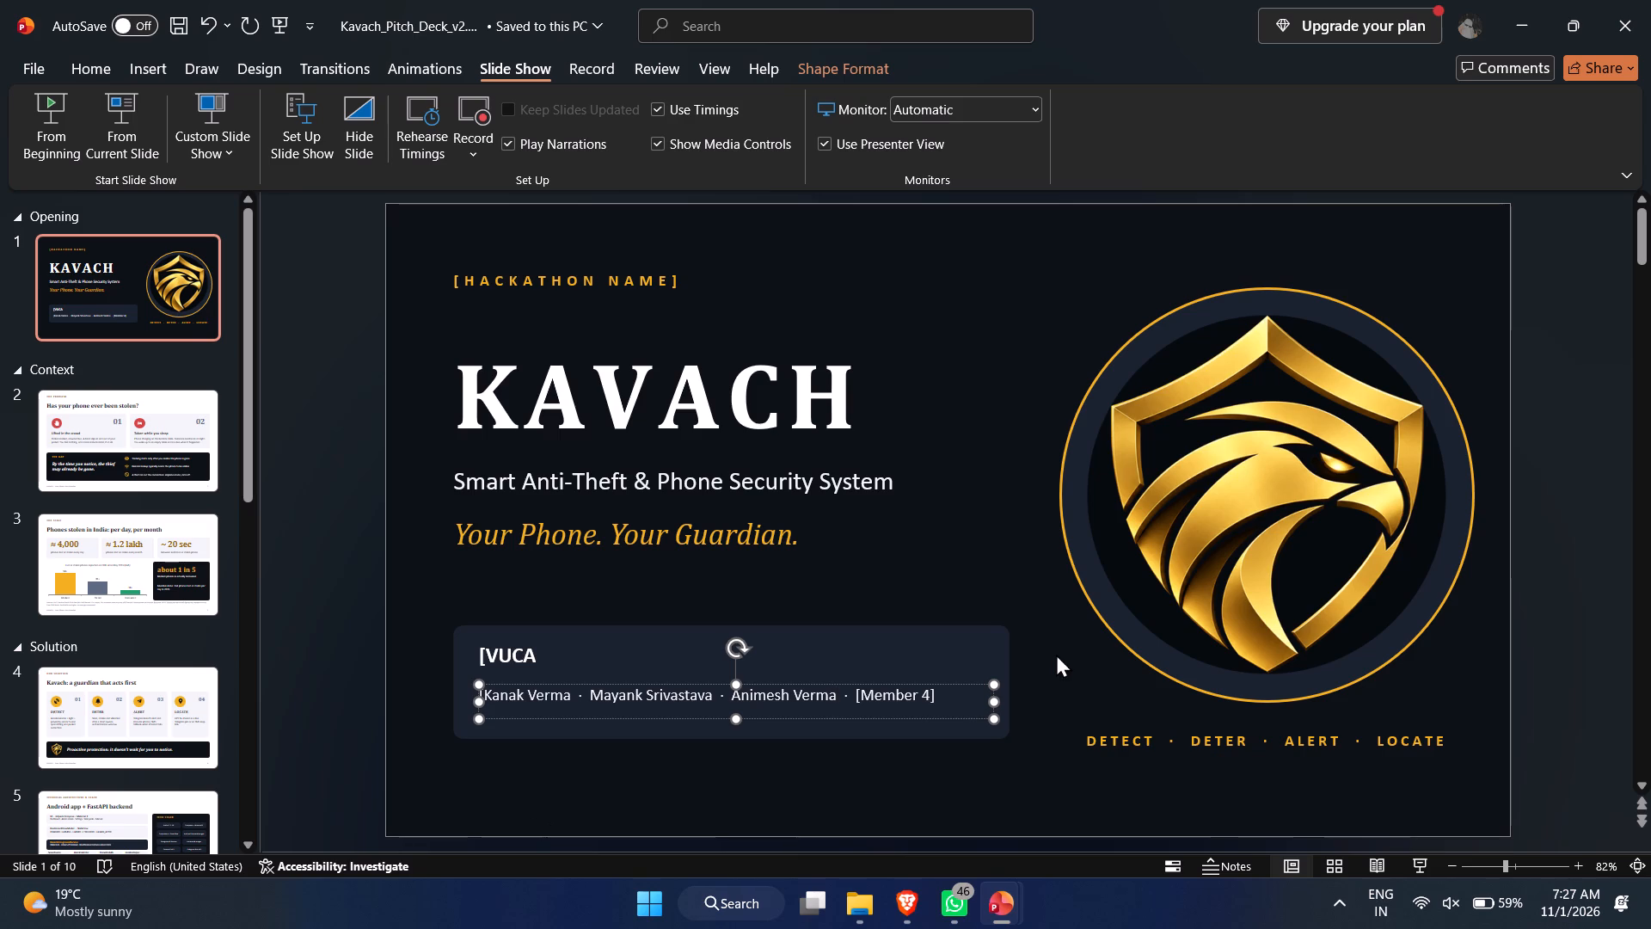
# Delete the [Member 4] placeholder and the separator dot before it from the member line on the title slide.
pyautogui.click(930, 691)
pyautogui.press('Right')
pyautogui.press('BackSpace')
pyautogui.press('BackSpace')
pyautogui.press('BackSpace')
pyautogui.press('BackSpace')
pyautogui.press('BackSpace')
pyautogui.press('BackSpace')
pyautogui.press('BackSpace')
pyautogui.press('BackSpace')
pyautogui.press('BackSpace')
pyautogui.press('BackSpace')
pyautogui.press('BackSpace')
pyautogui.press('BackSpace')
pyautogui.press('BackSpace')
pyautogui.click(966, 452)
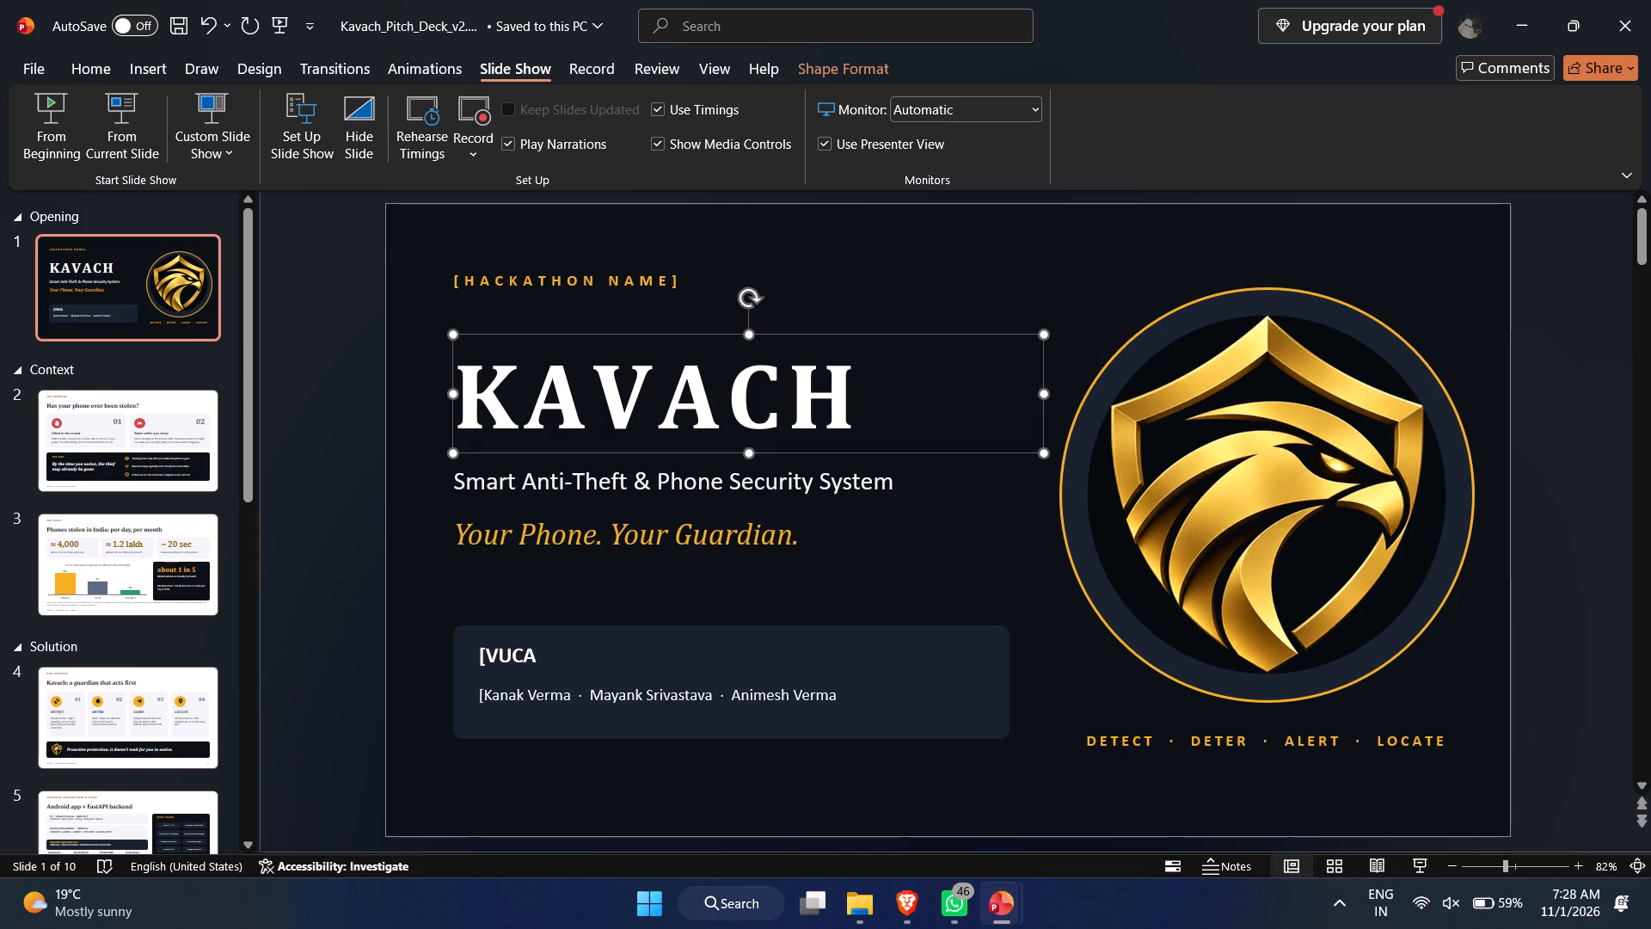
# Remove the leftover opening bracket before the first member's name in the title slide's member line.
pyautogui.click(488, 692)
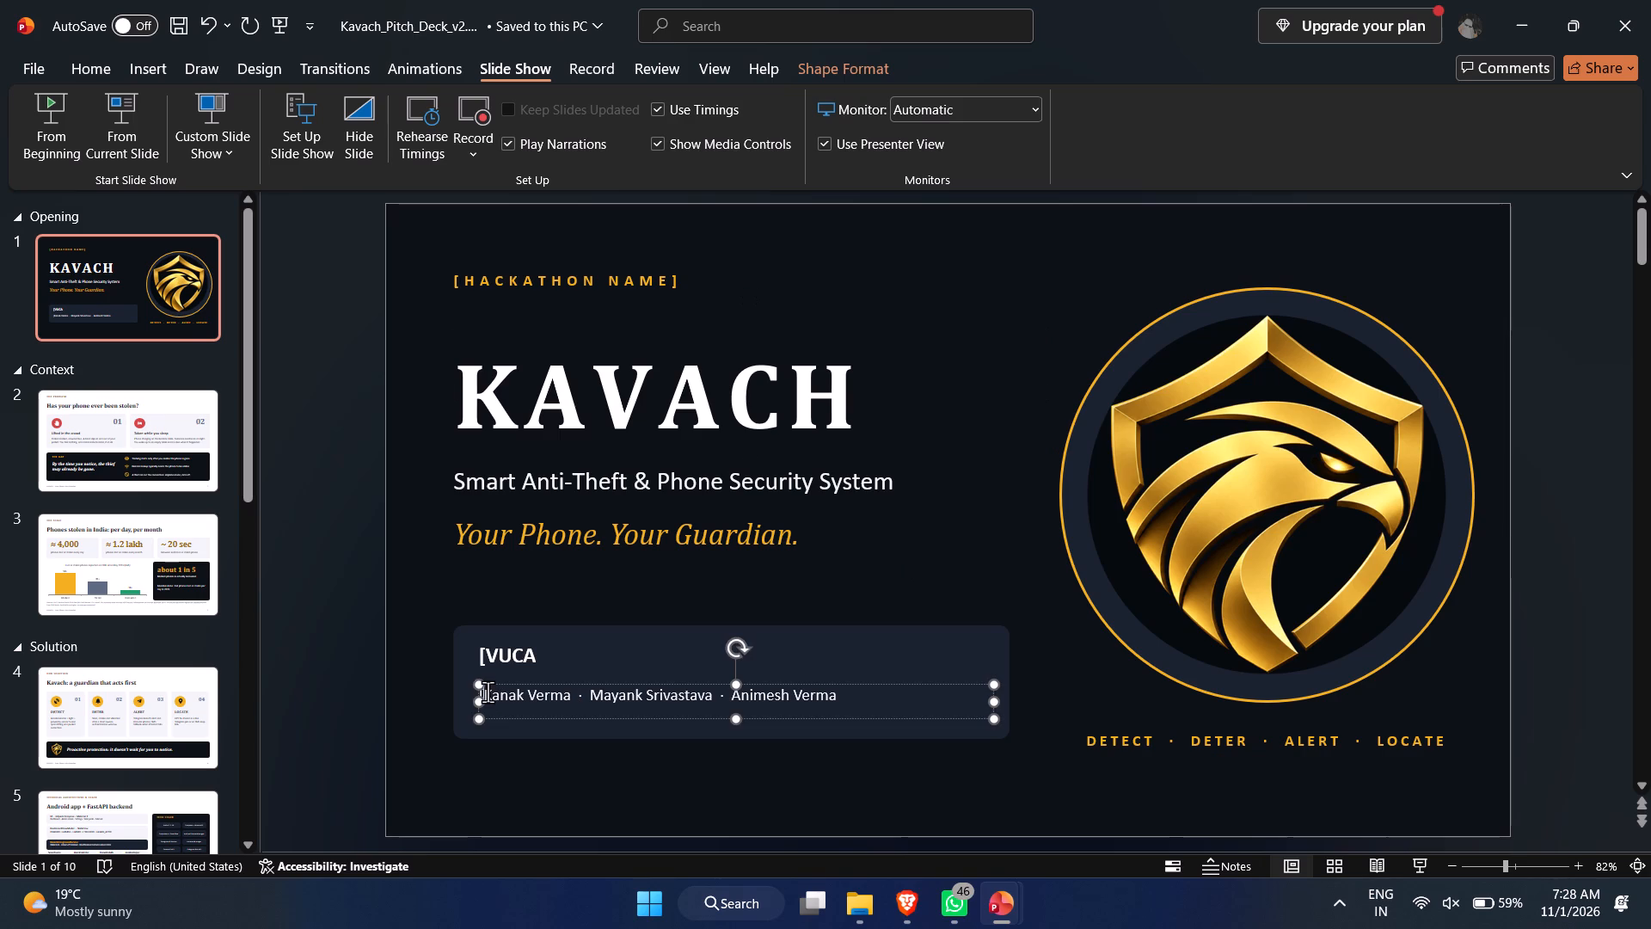
pyautogui.press('BackSpace')
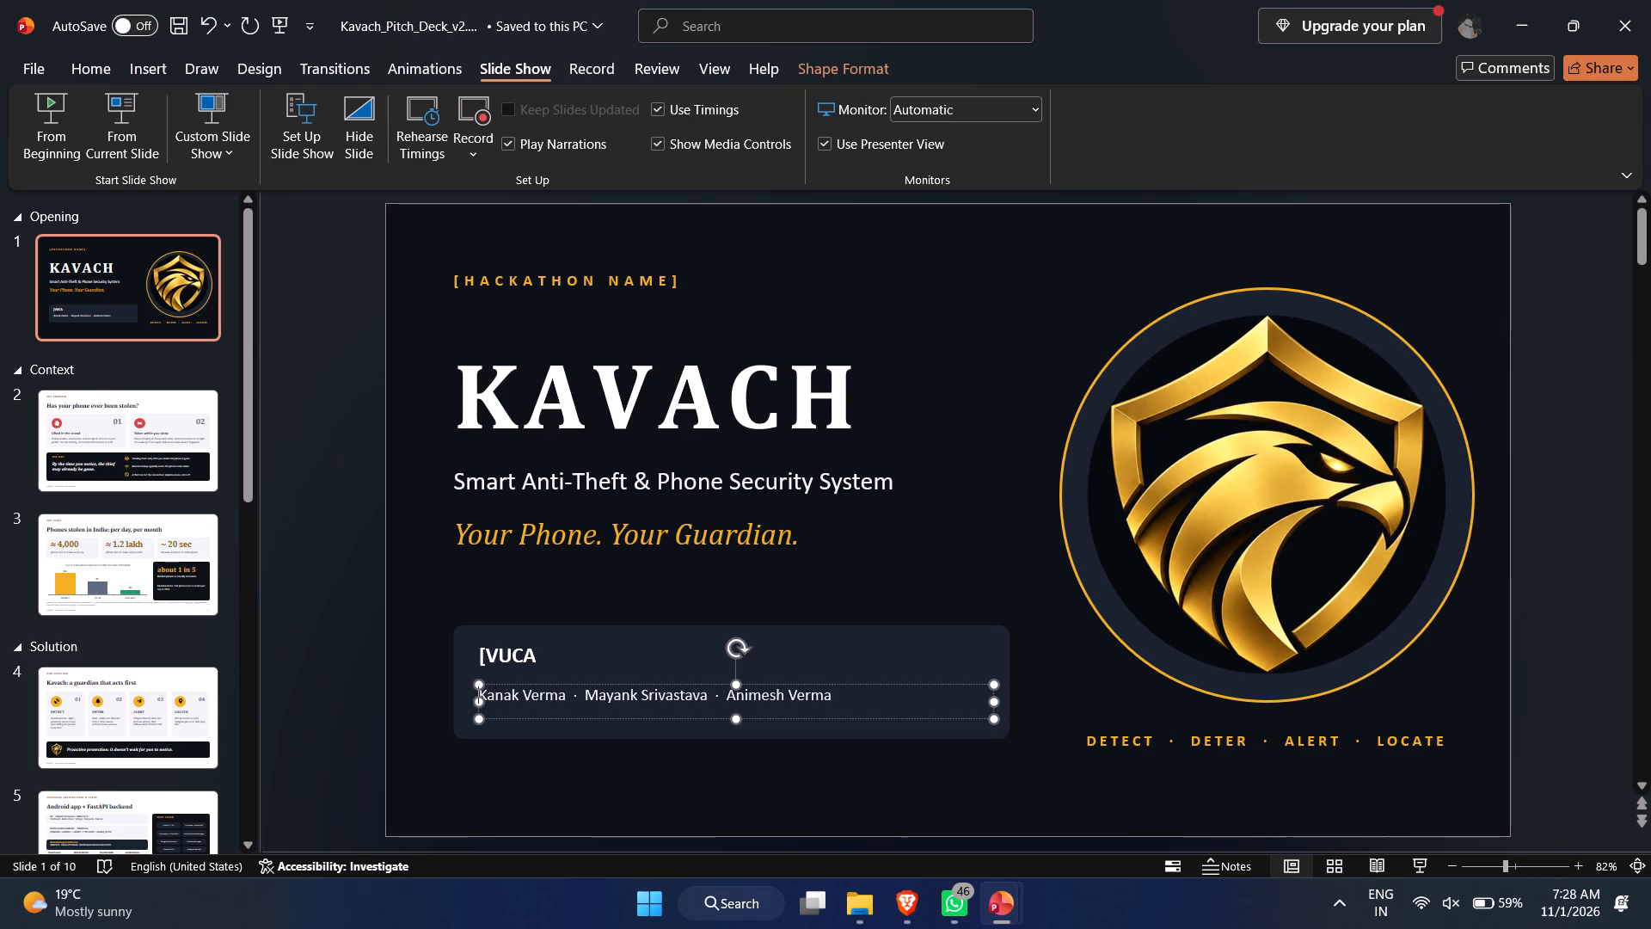
pyautogui.click(961, 464)
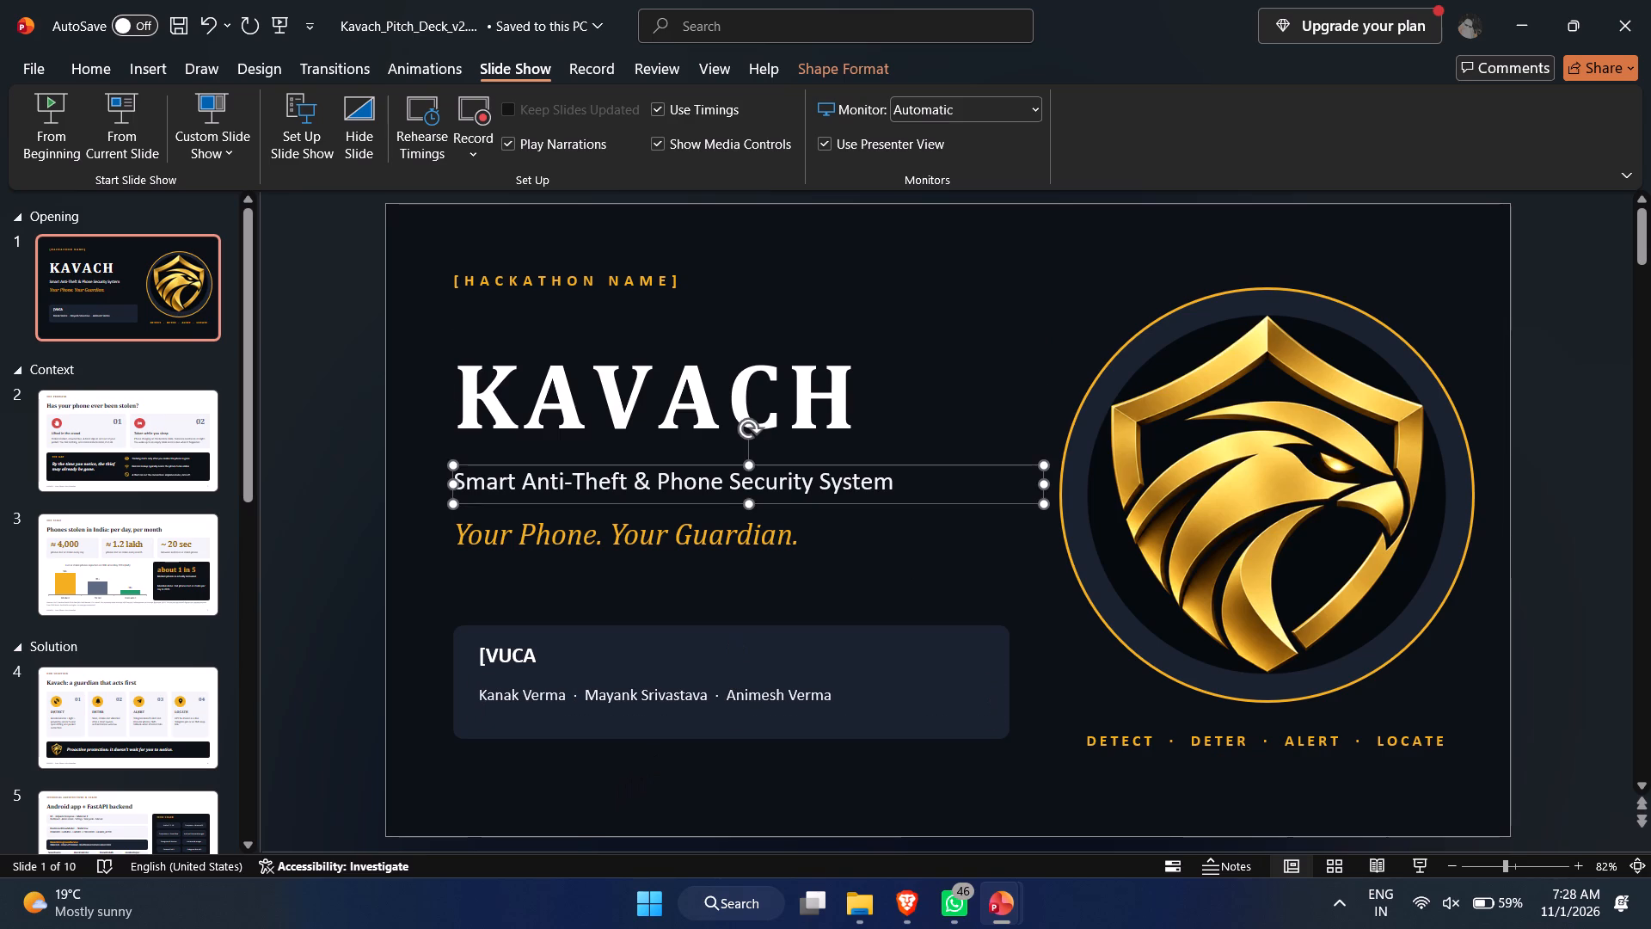
# Remove the leftover opening bracket before the team name VUCA on the title slide.
pyautogui.click(495, 651)
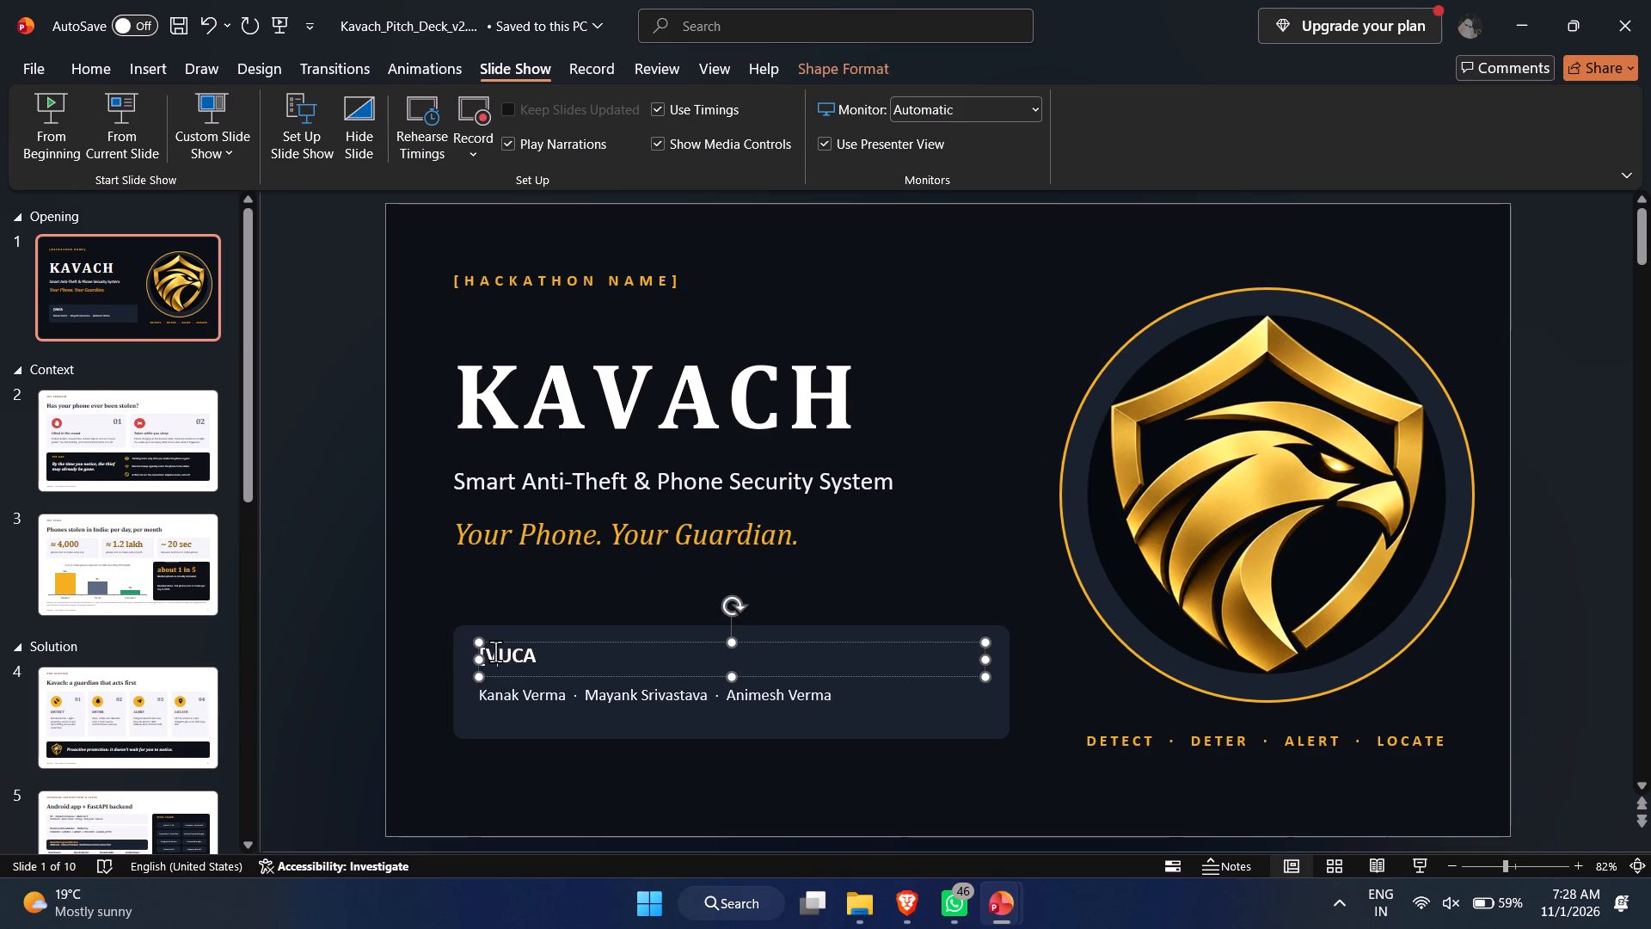
pyautogui.press('Left')
pyautogui.press('BackSpace')
pyautogui.click(980, 316)
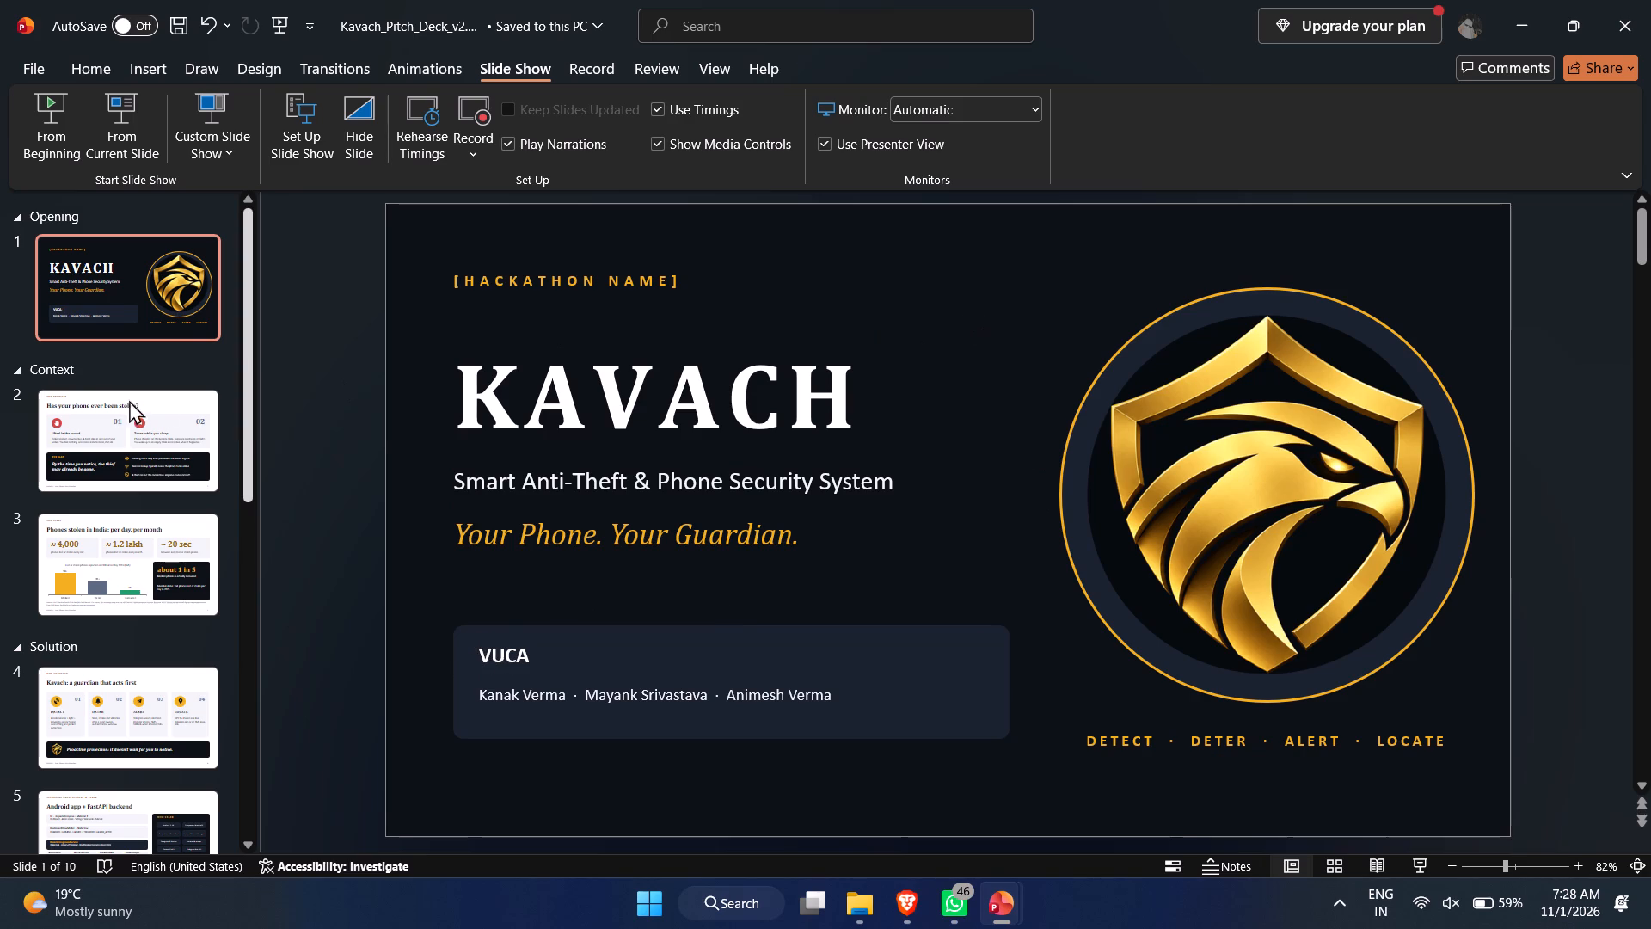
# Review the slides after the title slide, starting with the problem and scale slides 2 and 3.
pyautogui.press('Right')
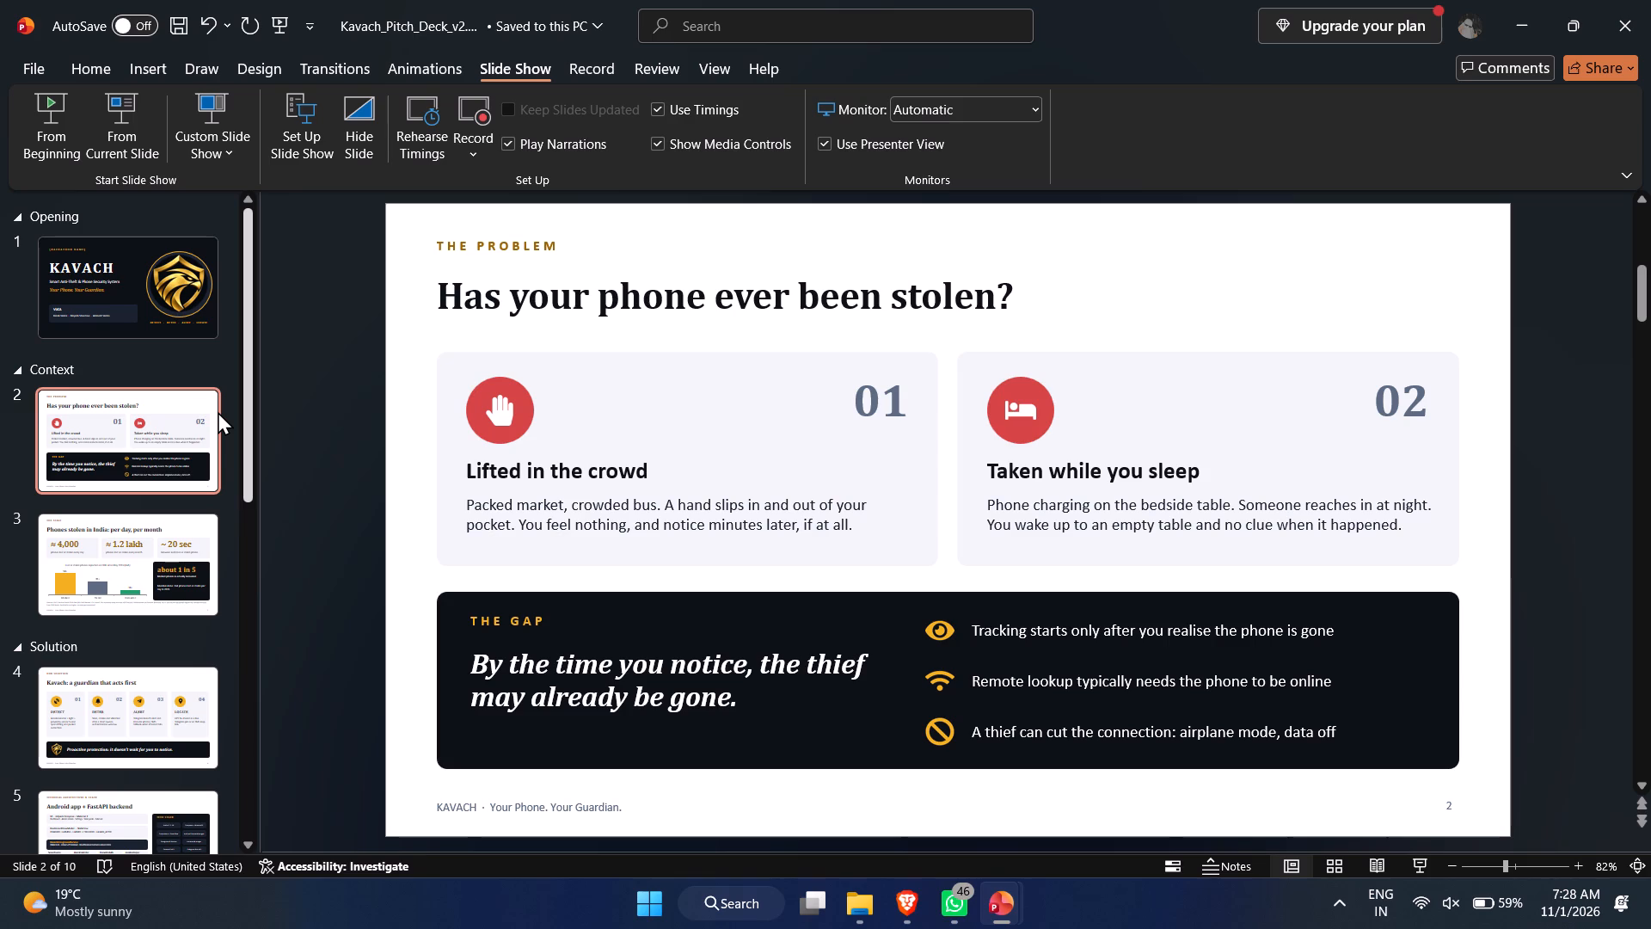
pyautogui.press('Right')
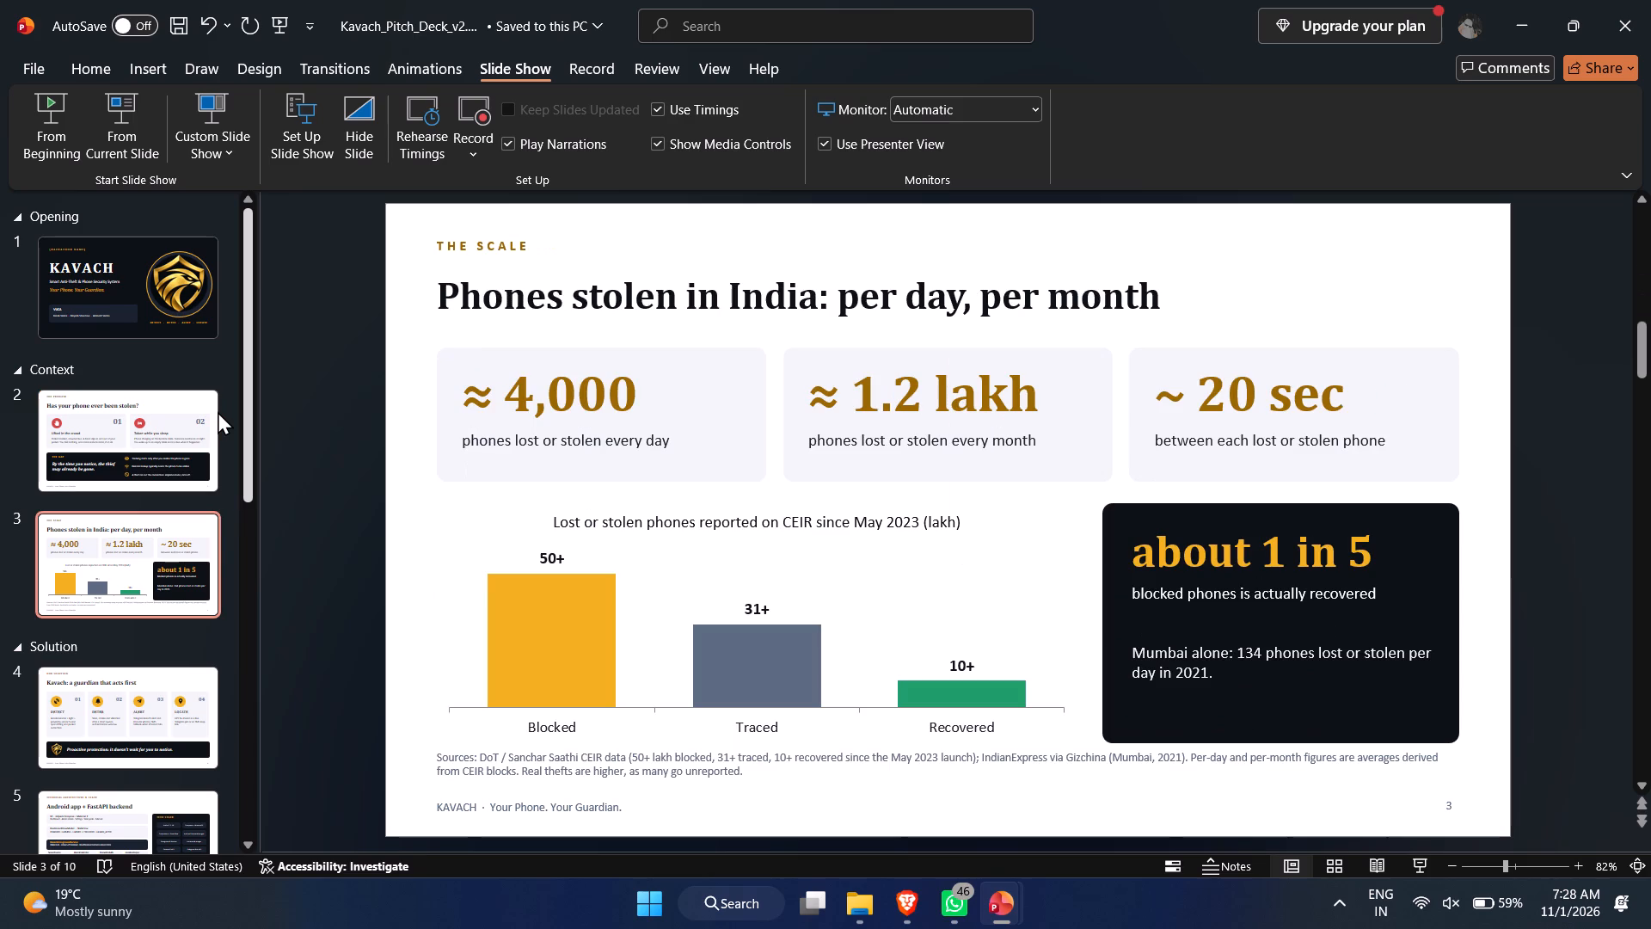
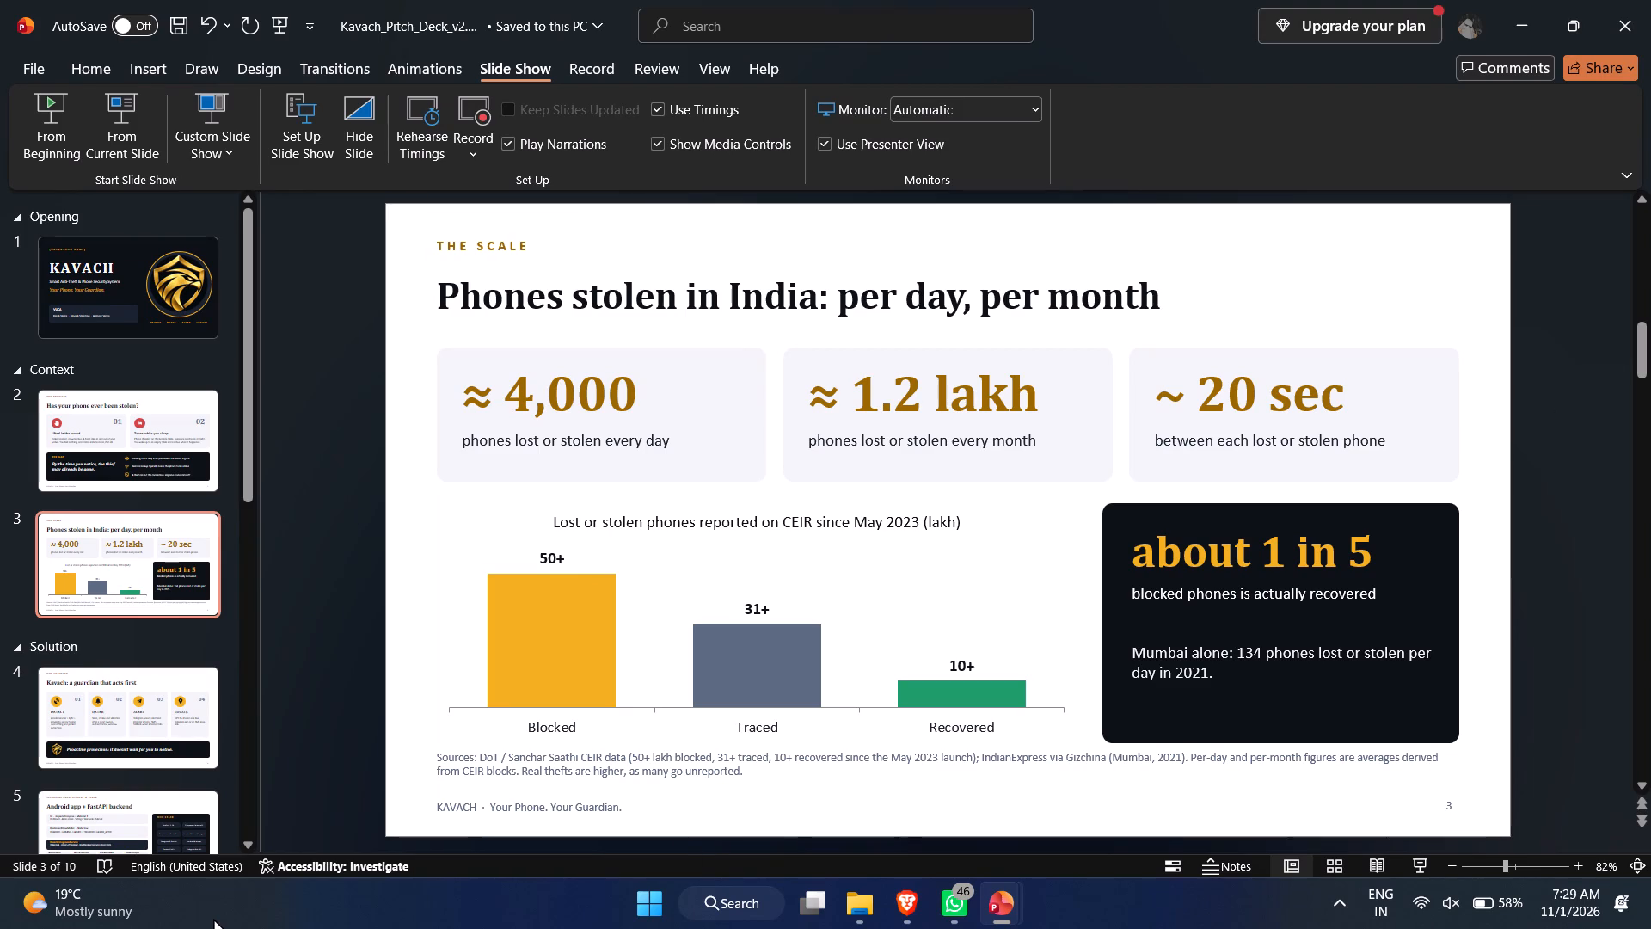
# Review the solution, technical architecture and competitor comparison slides 4 to 6, then return to the title slide.
pyautogui.scroll(-2, 76, 405)
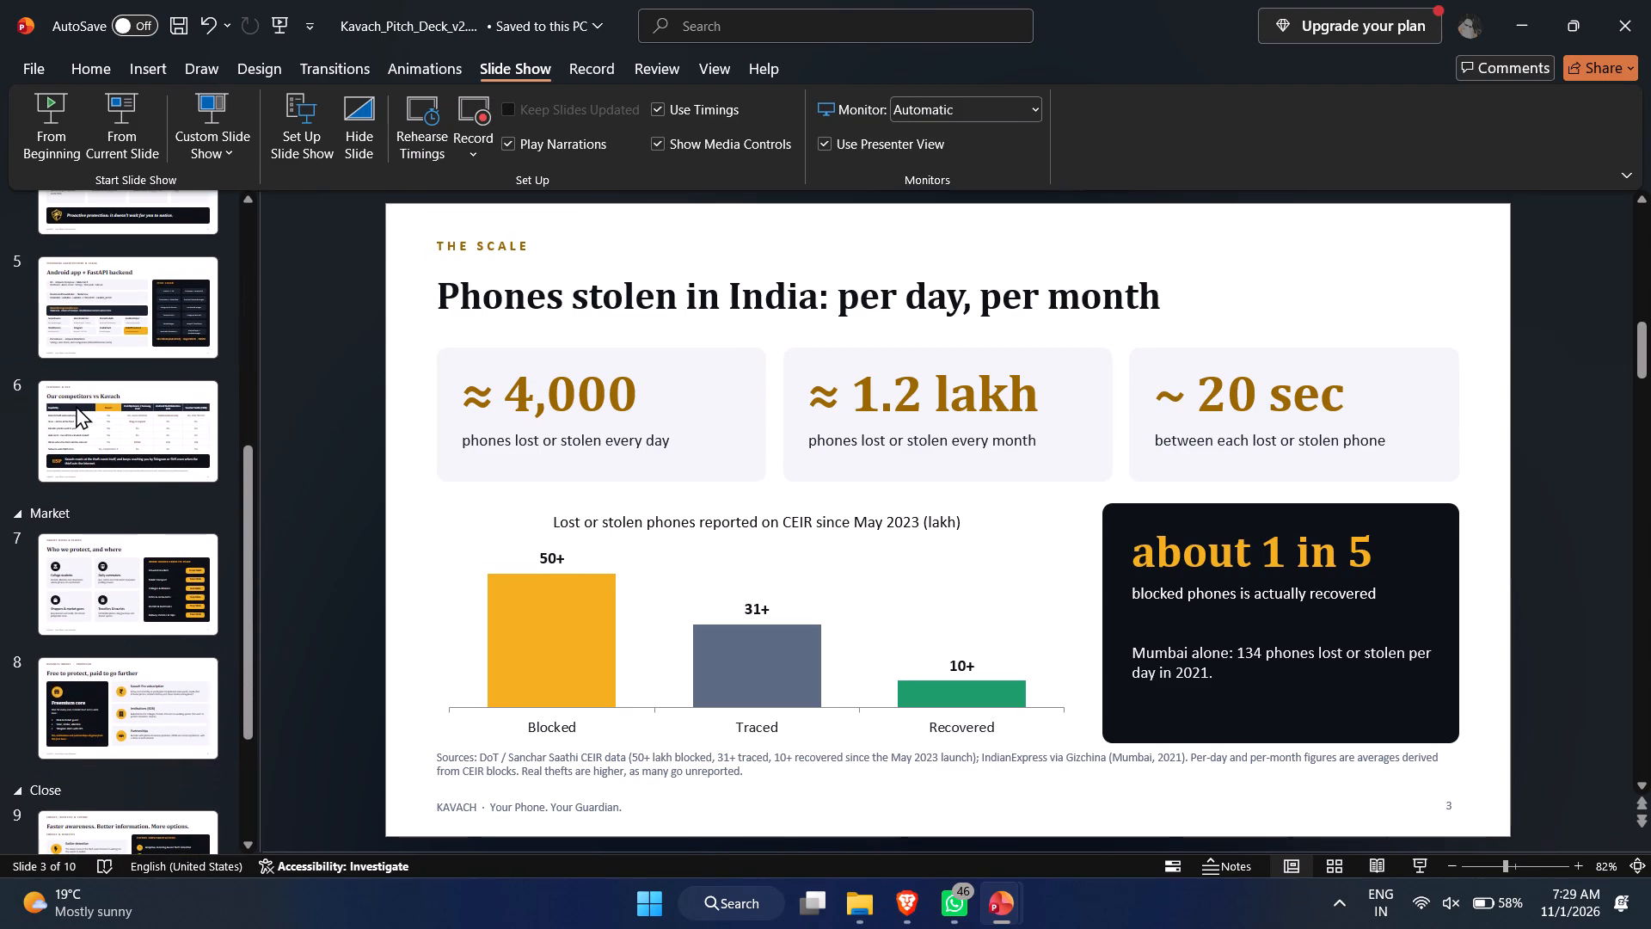
pyautogui.click(187, 481)
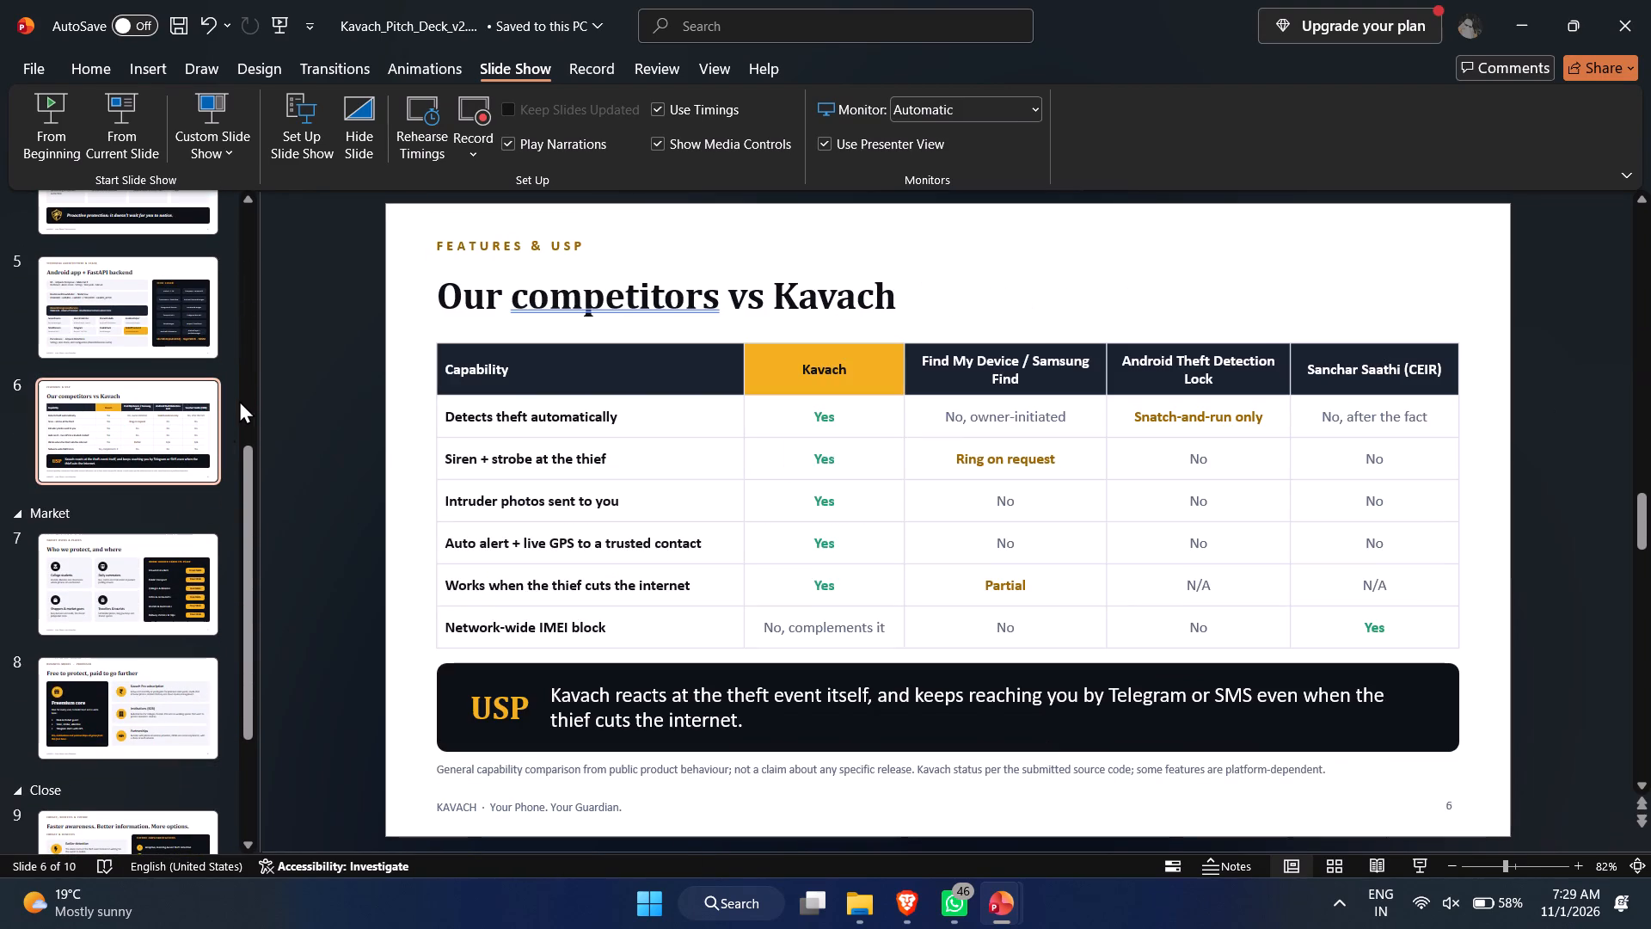
pyautogui.click(99, 483)
pyautogui.press('Left')
pyautogui.click(99, 483)
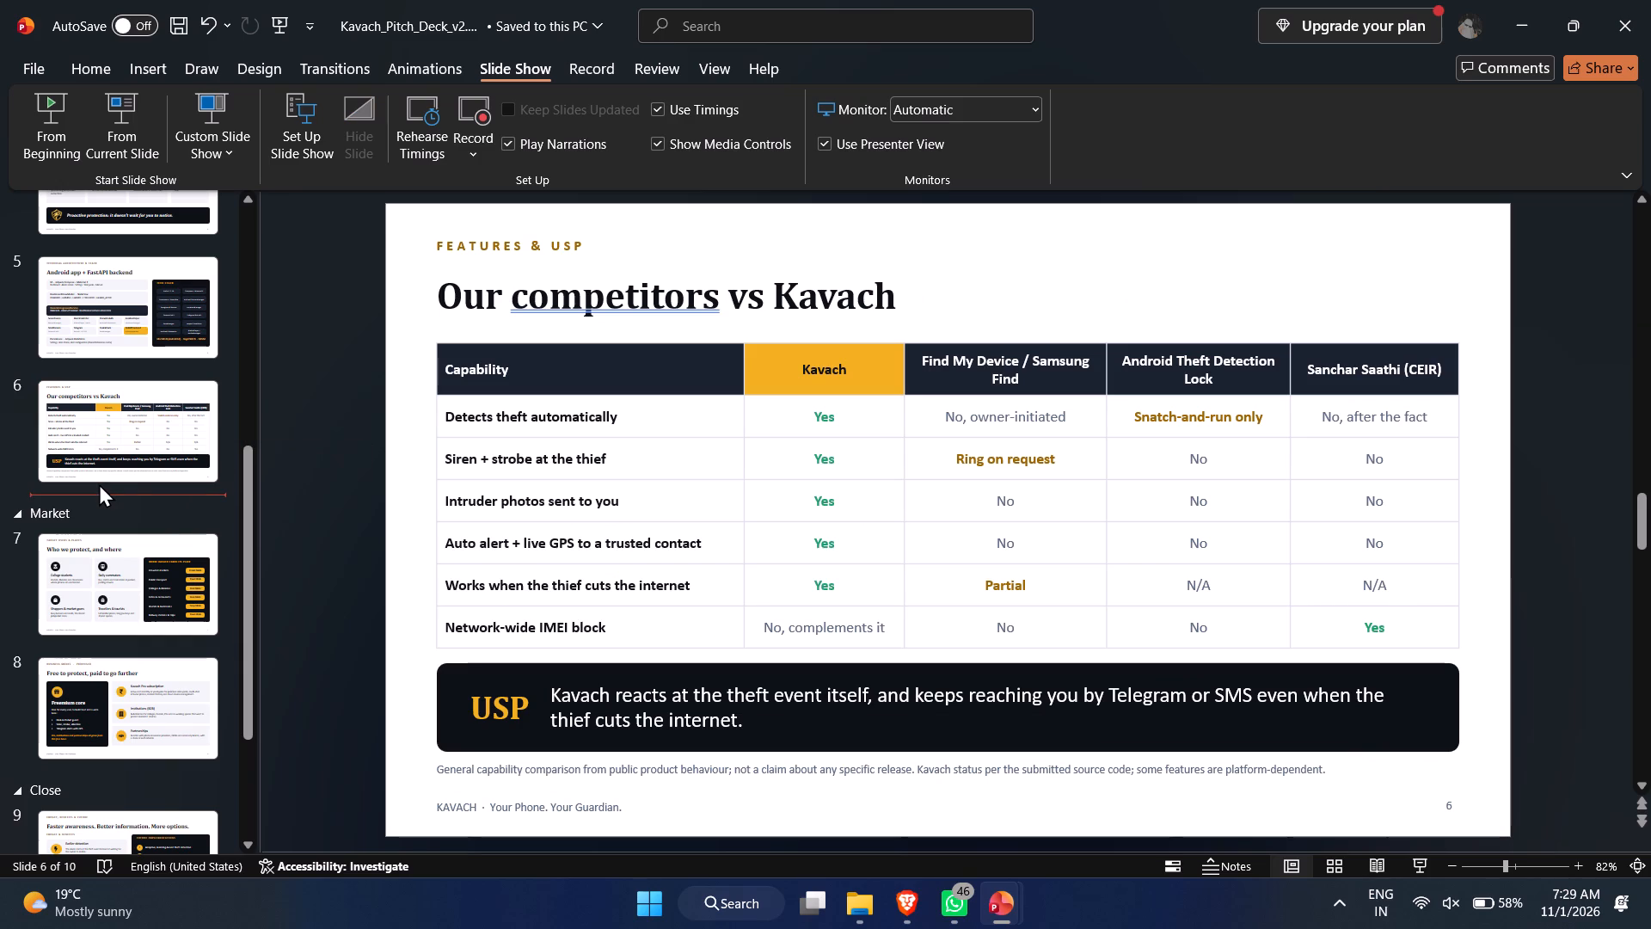
pyautogui.press('Left')
pyautogui.click(138, 296)
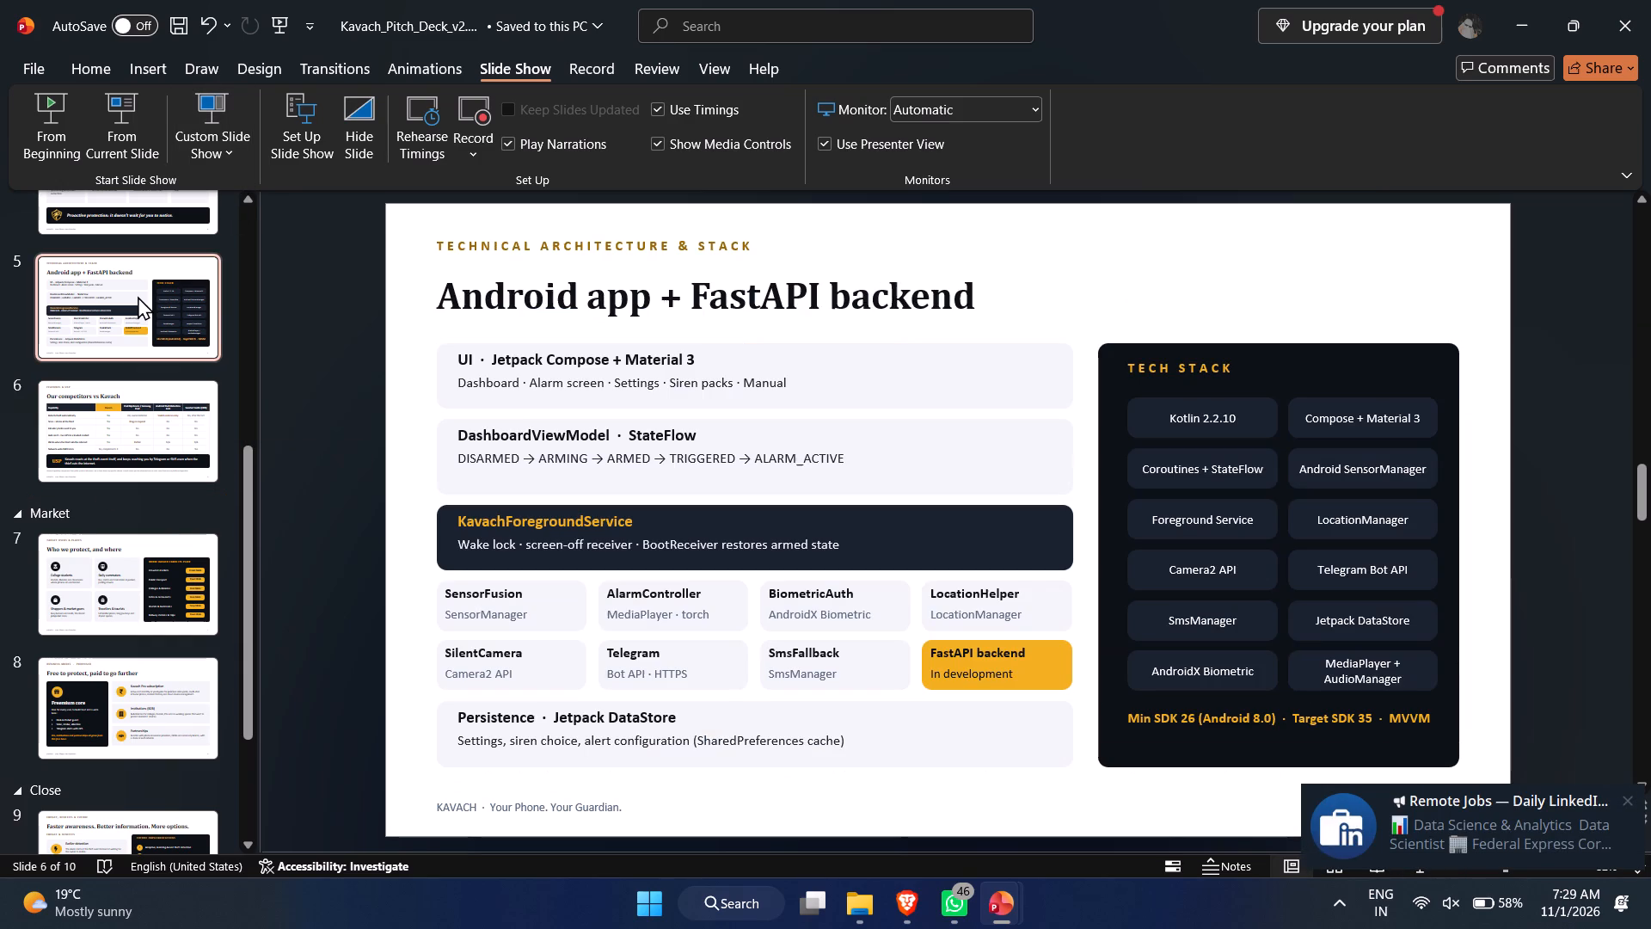
pyautogui.press('Left')
pyautogui.press('Left')
pyautogui.press('Left')
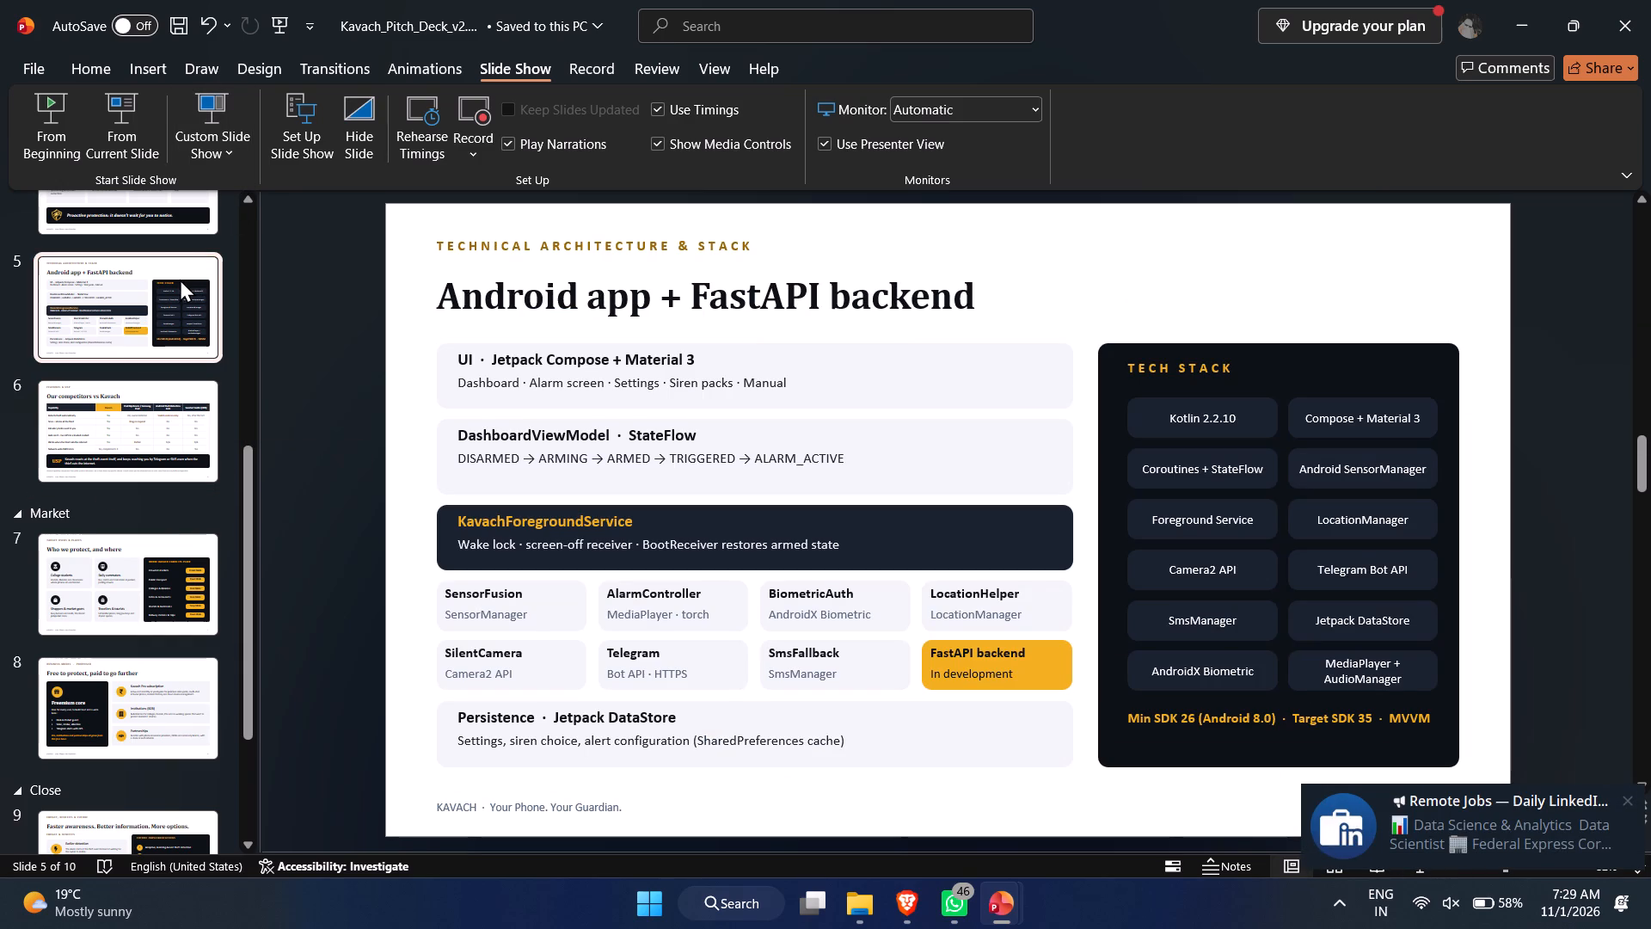
pyautogui.scroll(1, 167, 303)
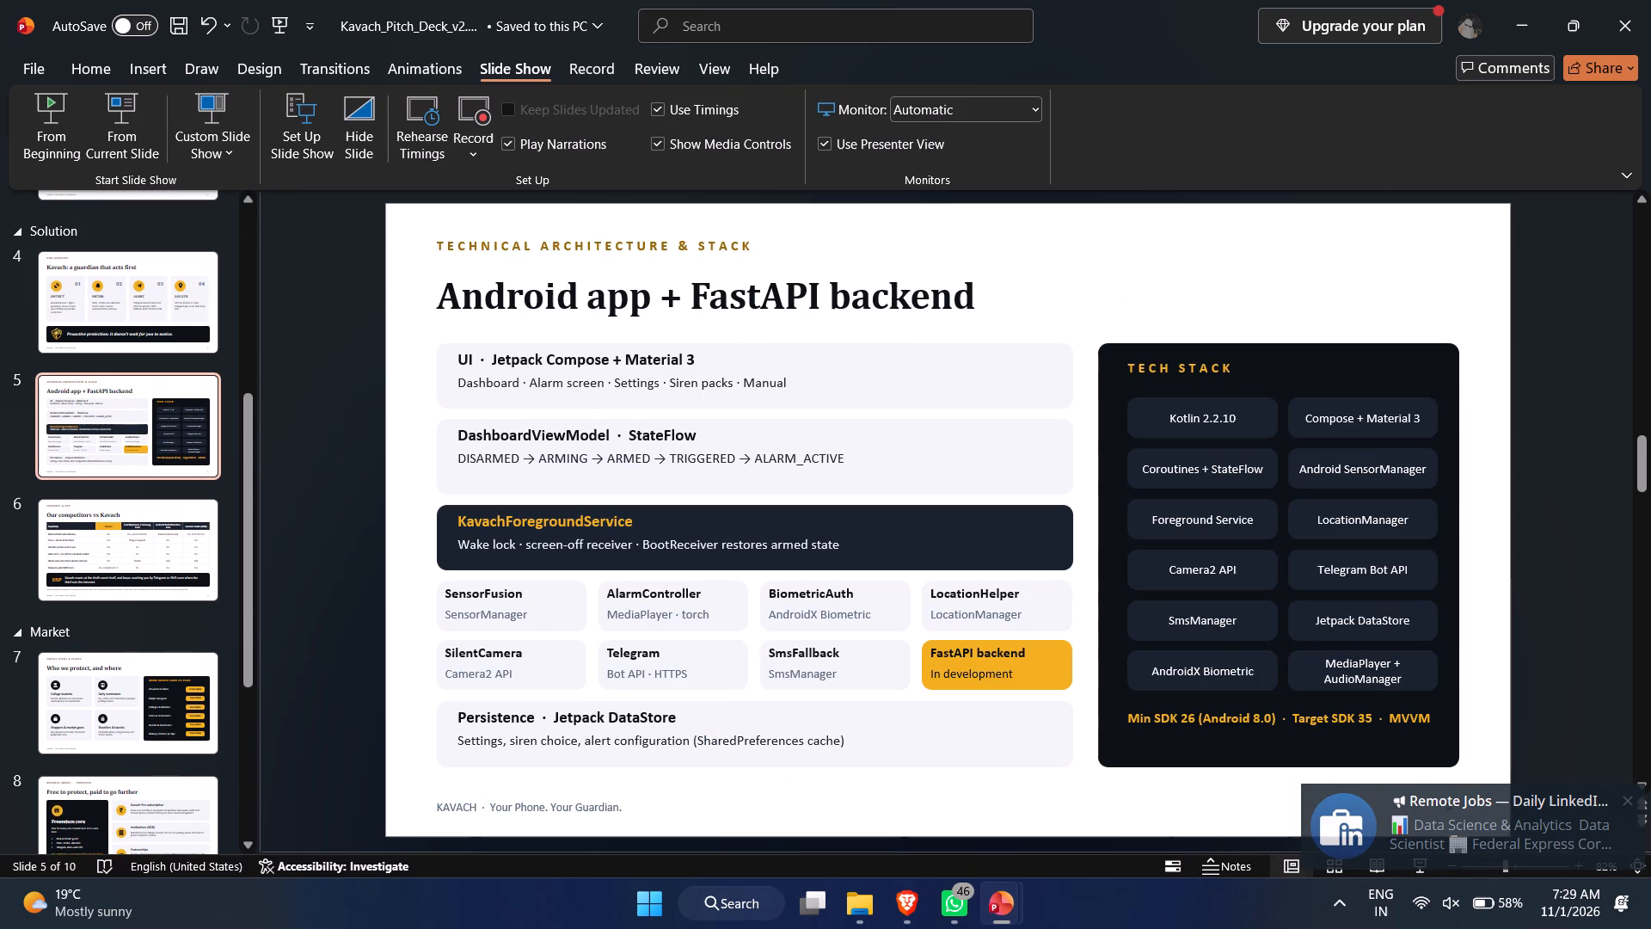
pyautogui.click(387, 371)
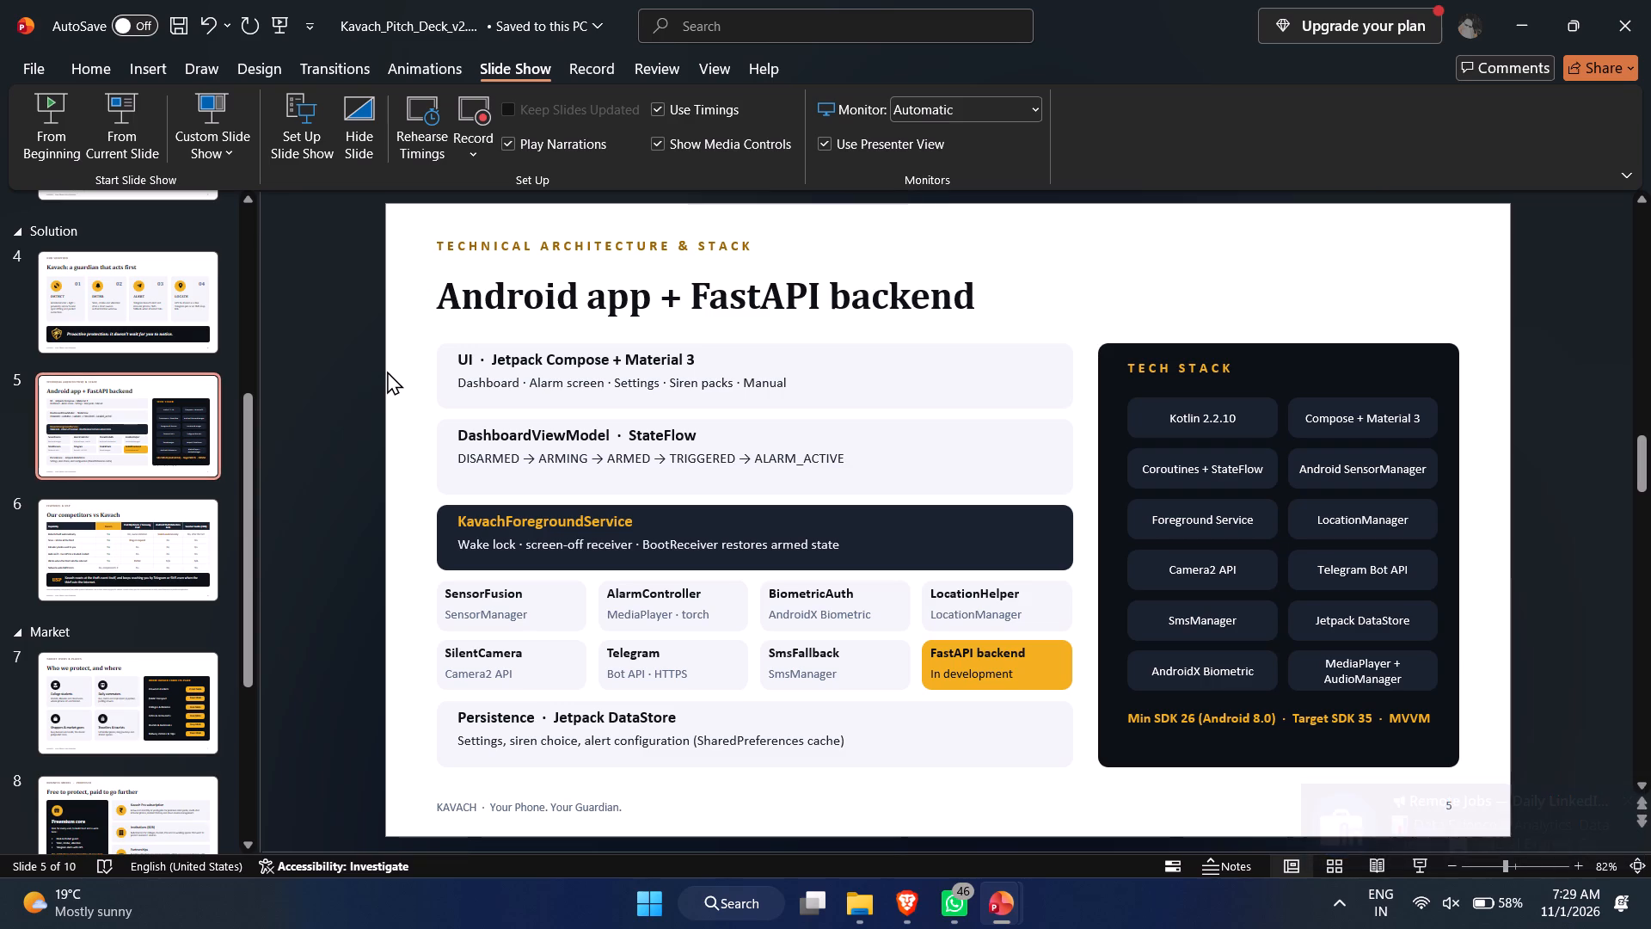
pyautogui.press('Left')
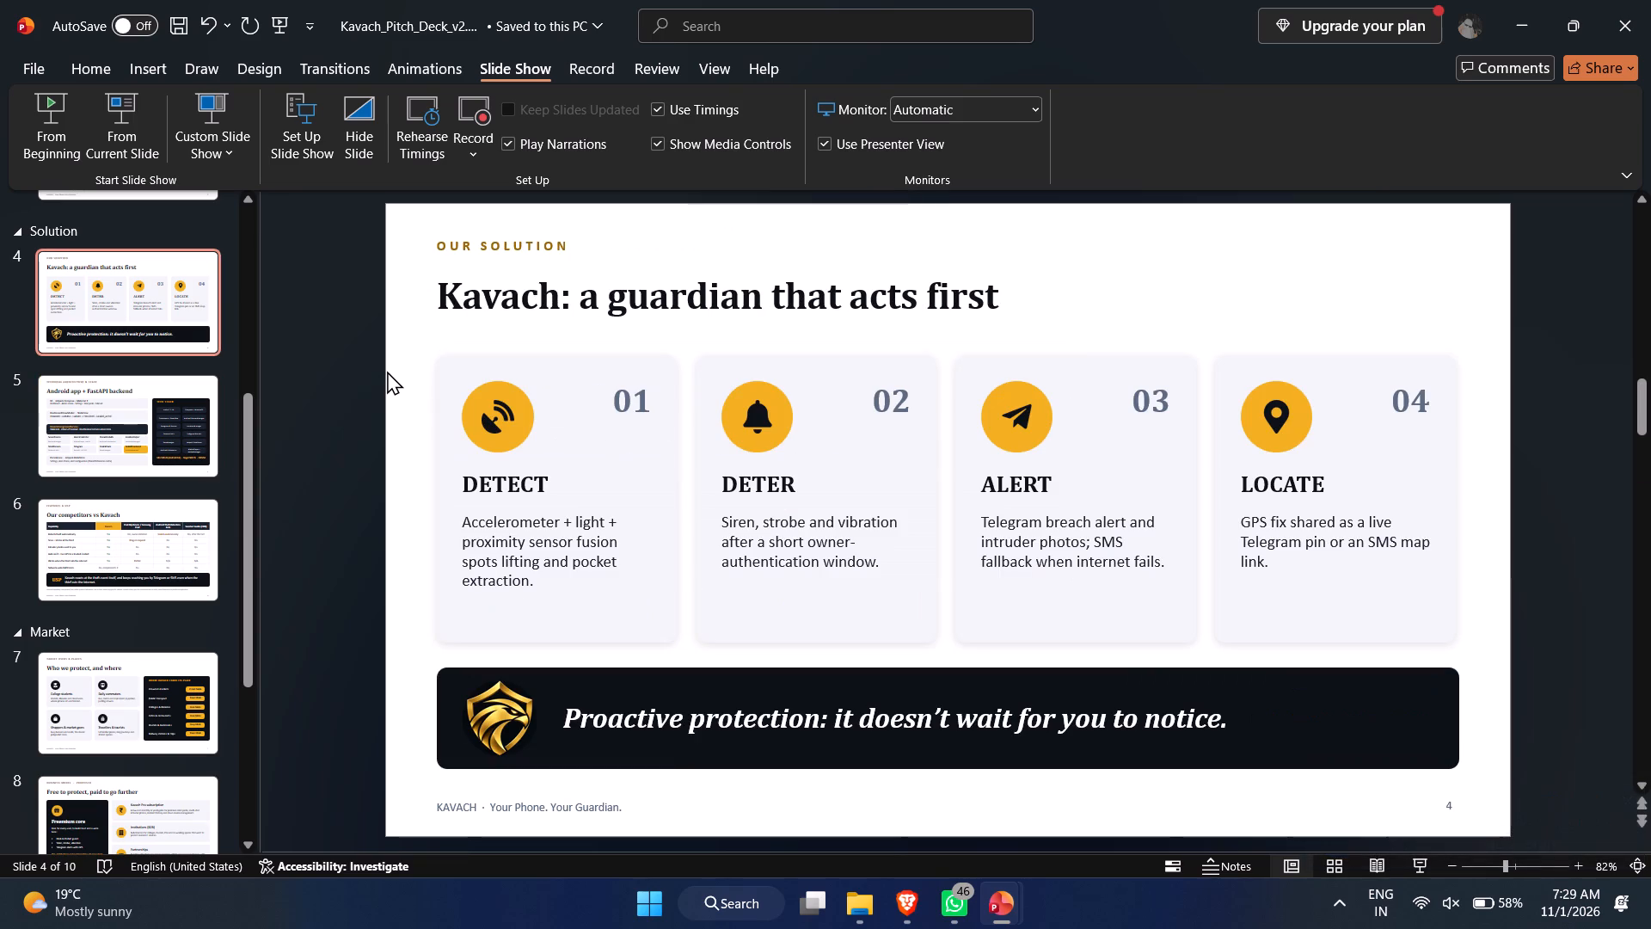
pyautogui.press('Left')
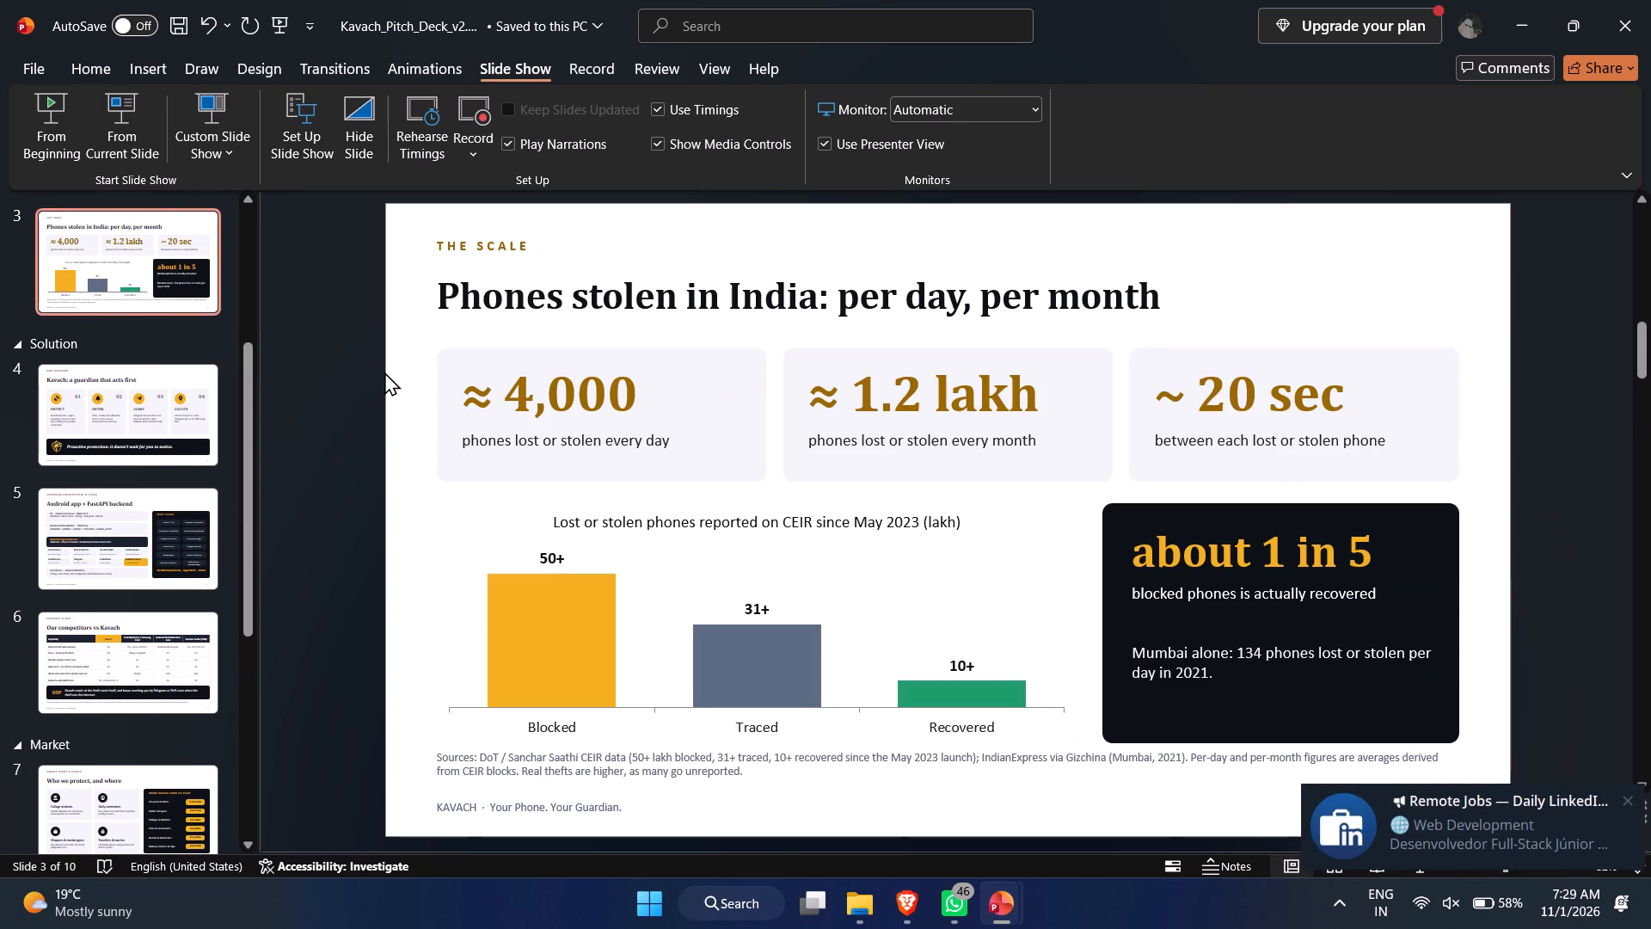
pyautogui.moveTo(405, 364); pyautogui.dragTo(499, 399)
pyautogui.press('Right')
pyautogui.press('Right')
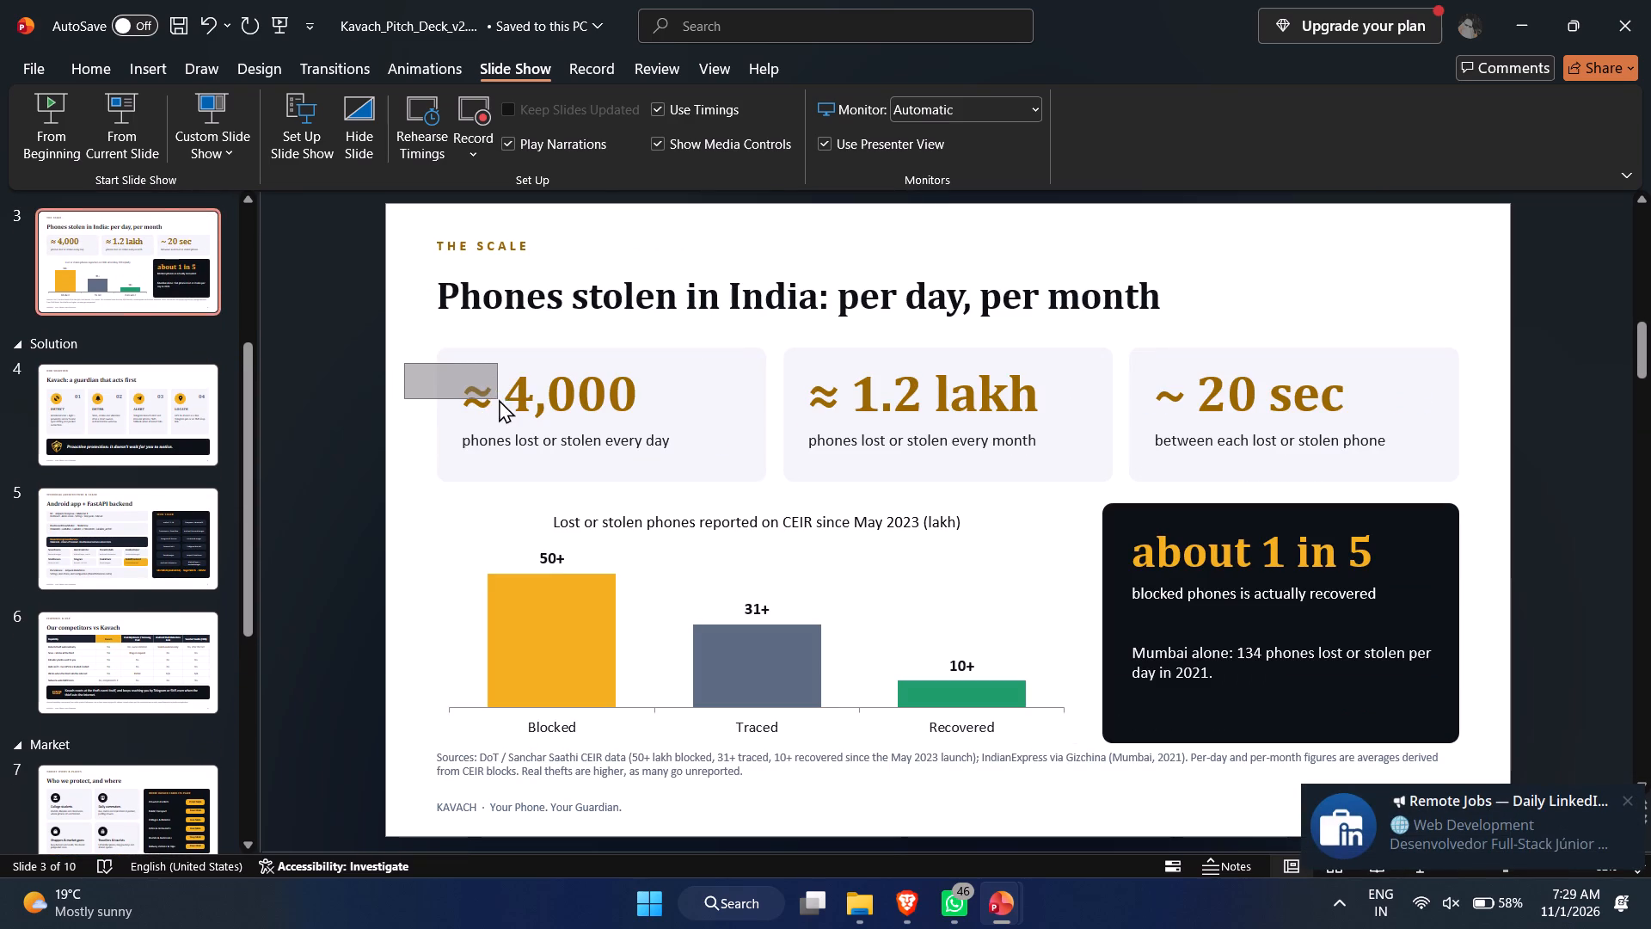
pyautogui.moveTo(499, 399); pyautogui.dragTo(506, 413)
pyautogui.press('Right')
pyautogui.press('Right')
pyautogui.press('Right')
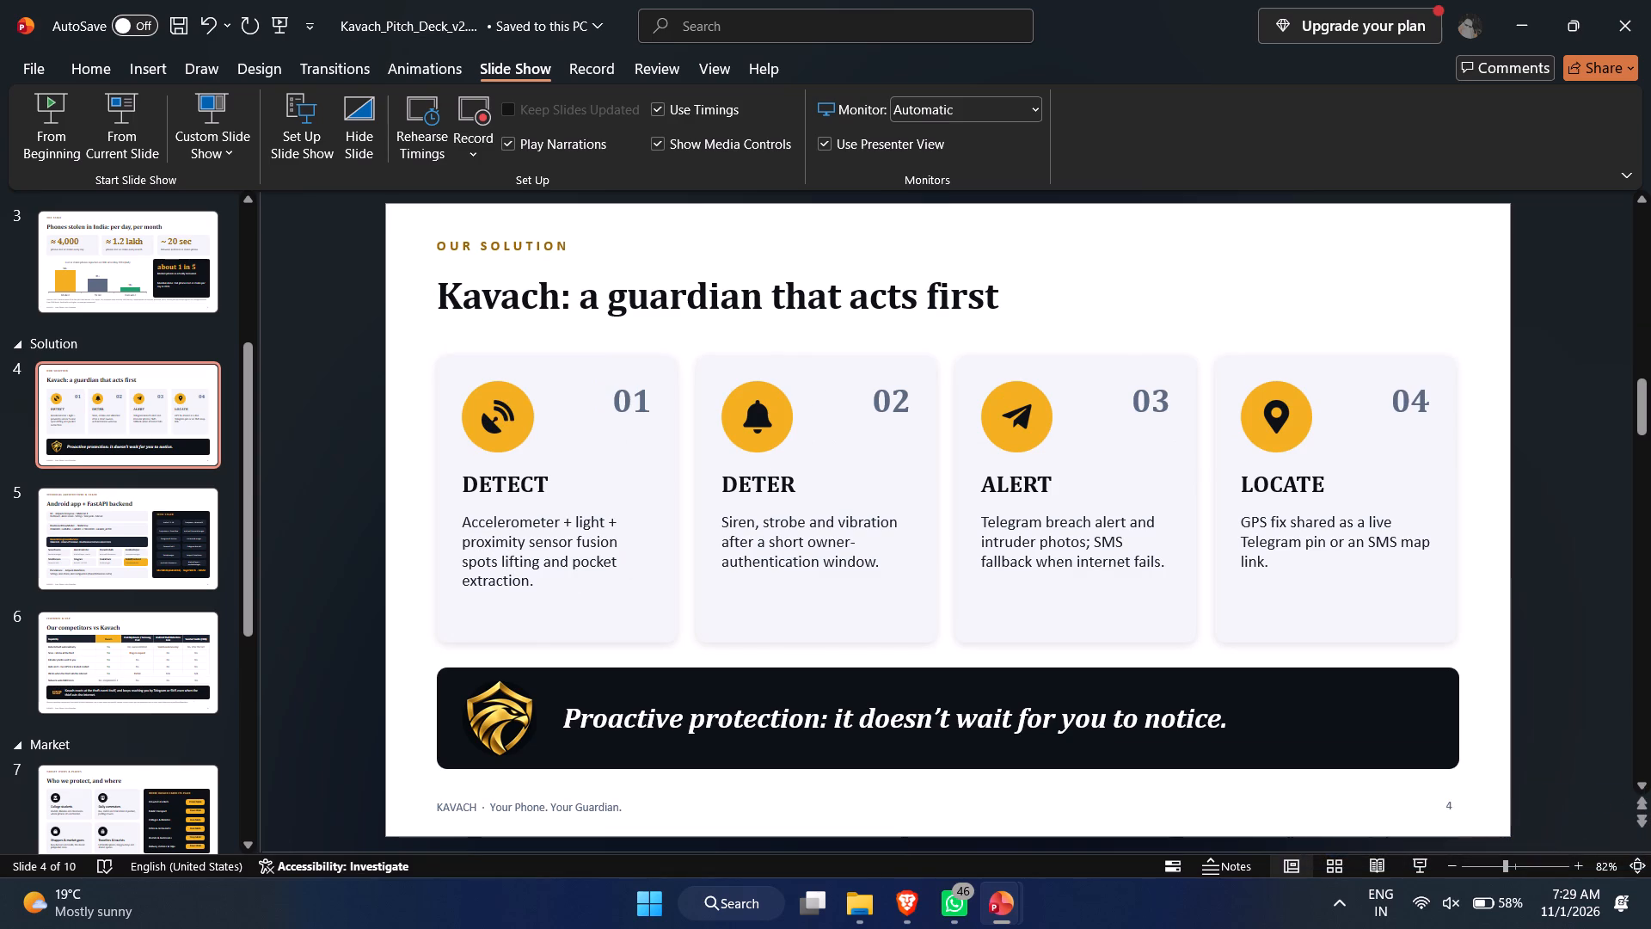
pyautogui.press('Left')
pyautogui.press('Left')
pyautogui.press('Left')
pyautogui.press('Left')
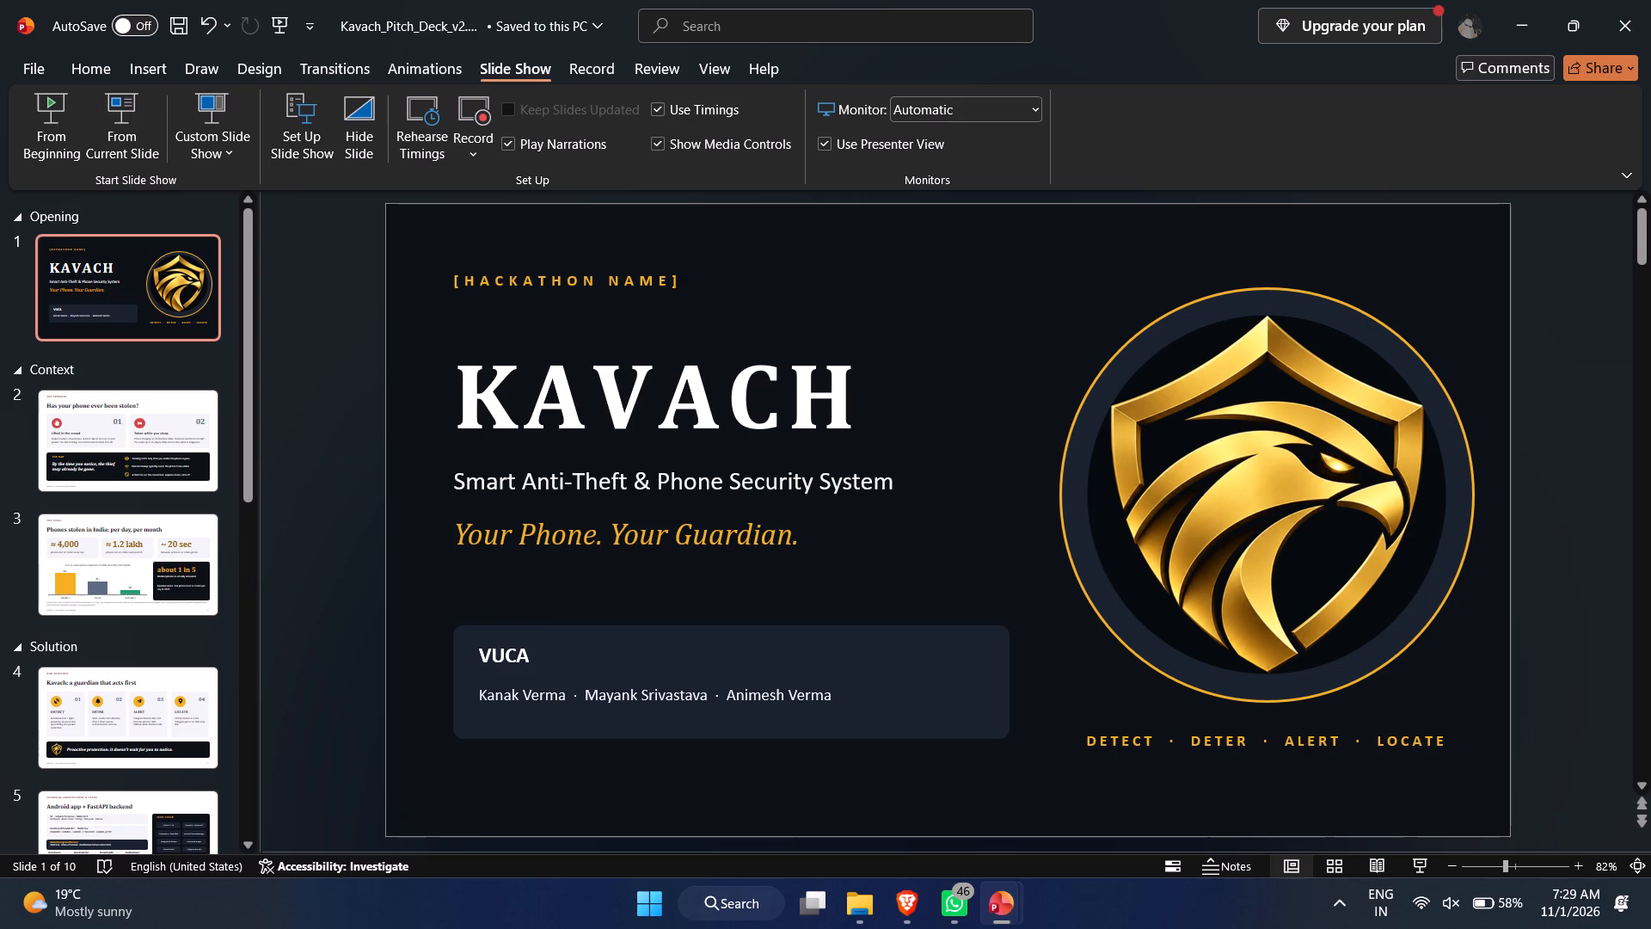
# Look through the whole deck from the title slide to the closing Thank You slide and back again.
pyautogui.press('Right')
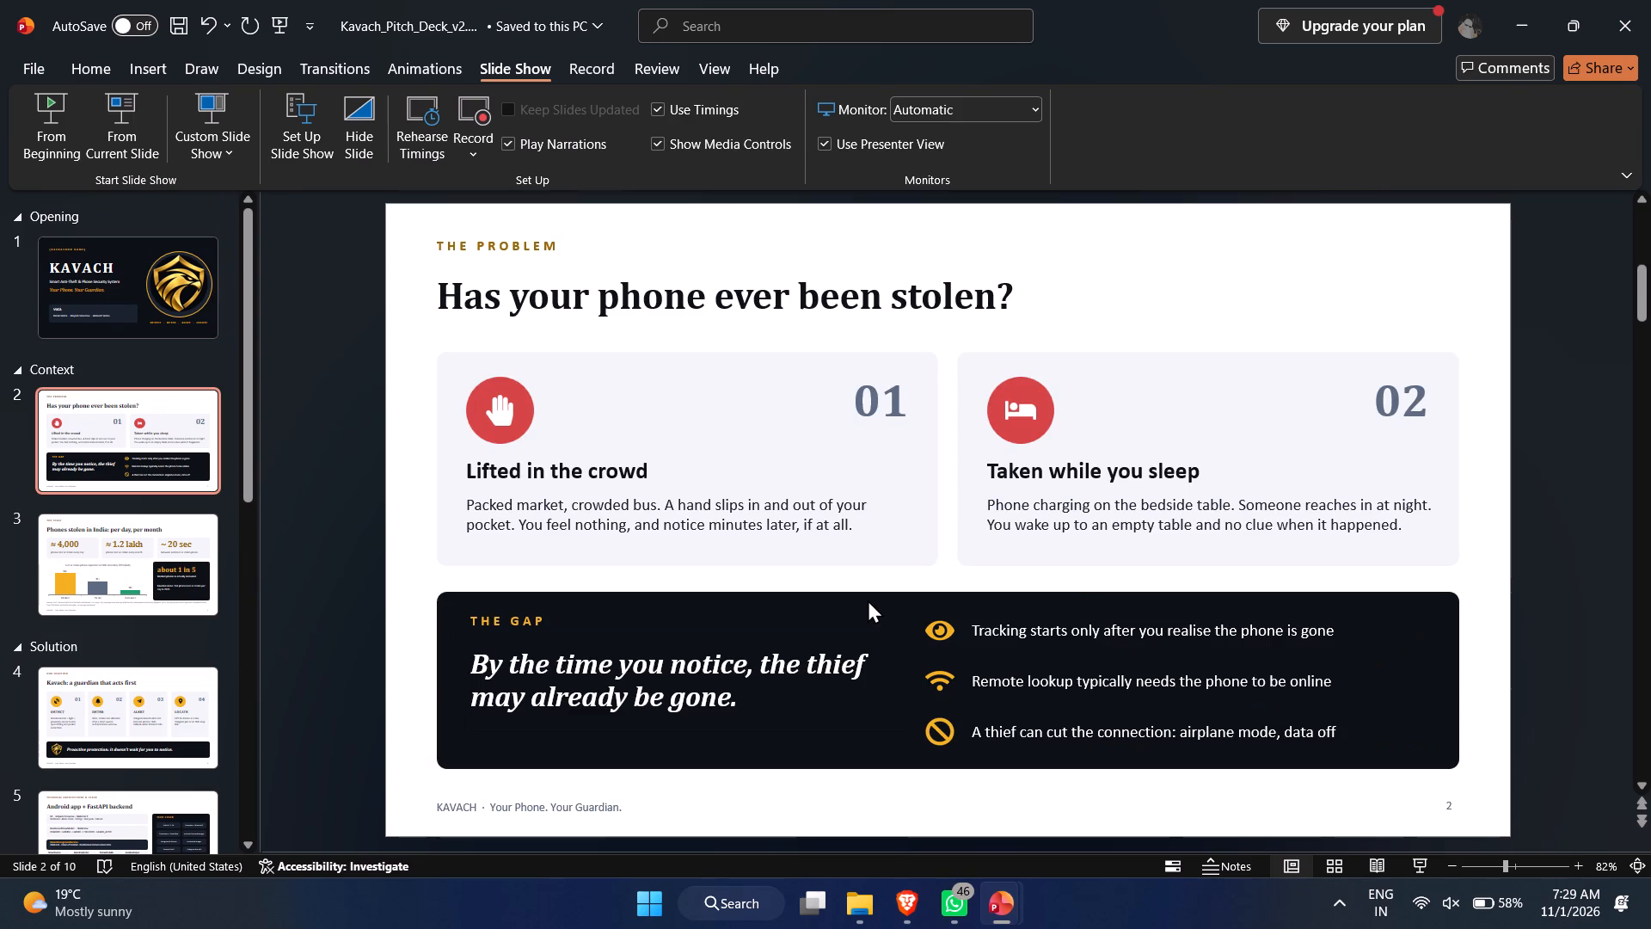
pyautogui.press('Right')
pyautogui.press('Right')
pyautogui.press('Right')
pyautogui.press('Right')
pyautogui.press('Right')
pyautogui.press('Right')
pyautogui.press('Right')
pyautogui.press('Right')
pyautogui.press('Right')
pyautogui.press('Right')
pyautogui.press('Right')
pyautogui.press('Right')
pyautogui.press('Right')
pyautogui.press('Right')
pyautogui.press('Right')
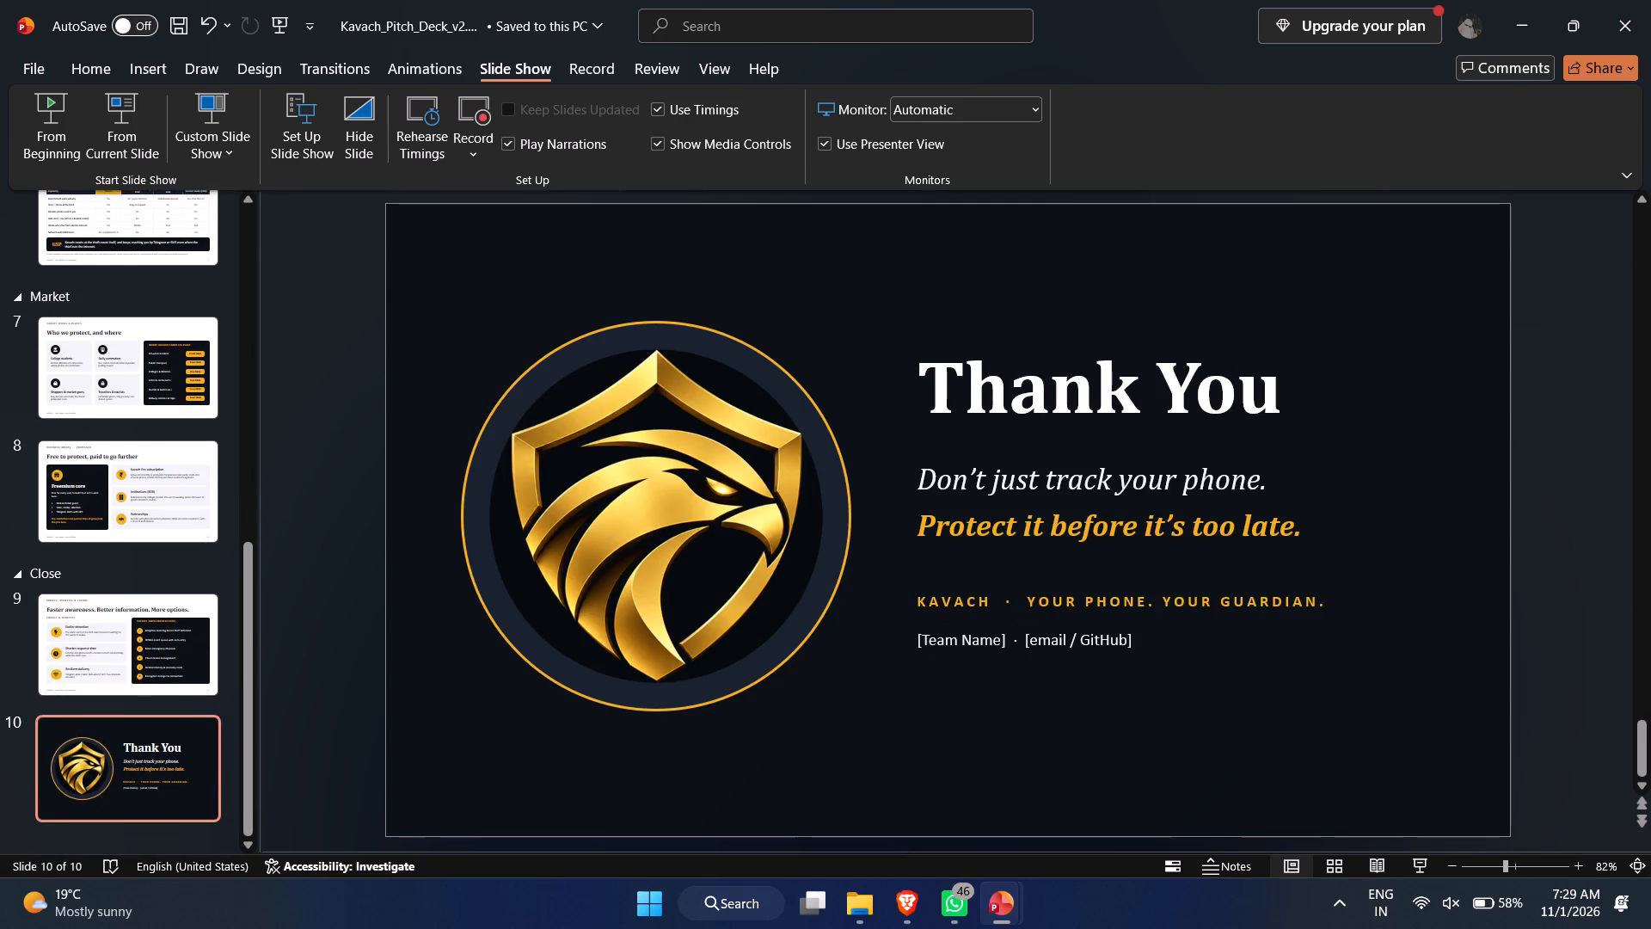
pyautogui.press('Left')
pyautogui.press('Left')
pyautogui.press('Left')
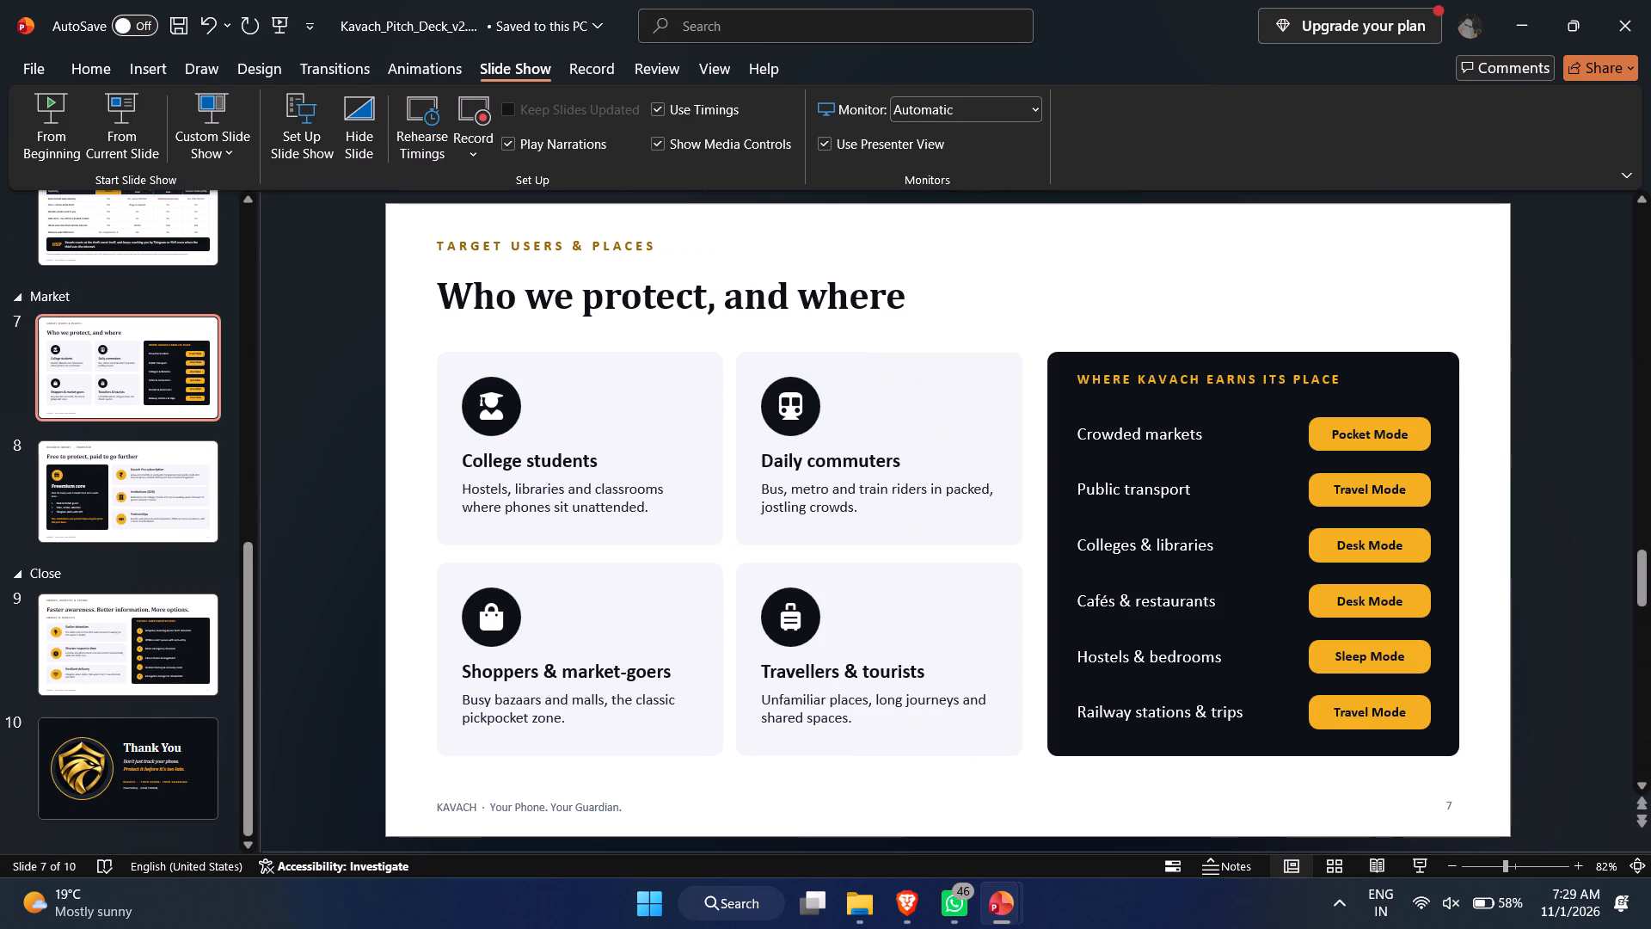
pyautogui.press('Left')
pyautogui.press('Left')
pyautogui.press('Left')
pyautogui.press('Left')
pyautogui.press('Left')
pyautogui.press('Left')
pyautogui.press('Left')
pyautogui.press('Left')
pyautogui.press('Left')
pyautogui.press('Left')
pyautogui.press('Left')
pyautogui.press('Left')
pyautogui.press('Left')
pyautogui.press('Left')
pyautogui.press('Left')
pyautogui.press('Left')
pyautogui.press('Left')
pyautogui.press('Left')
pyautogui.press('Left')
pyautogui.press('Left')
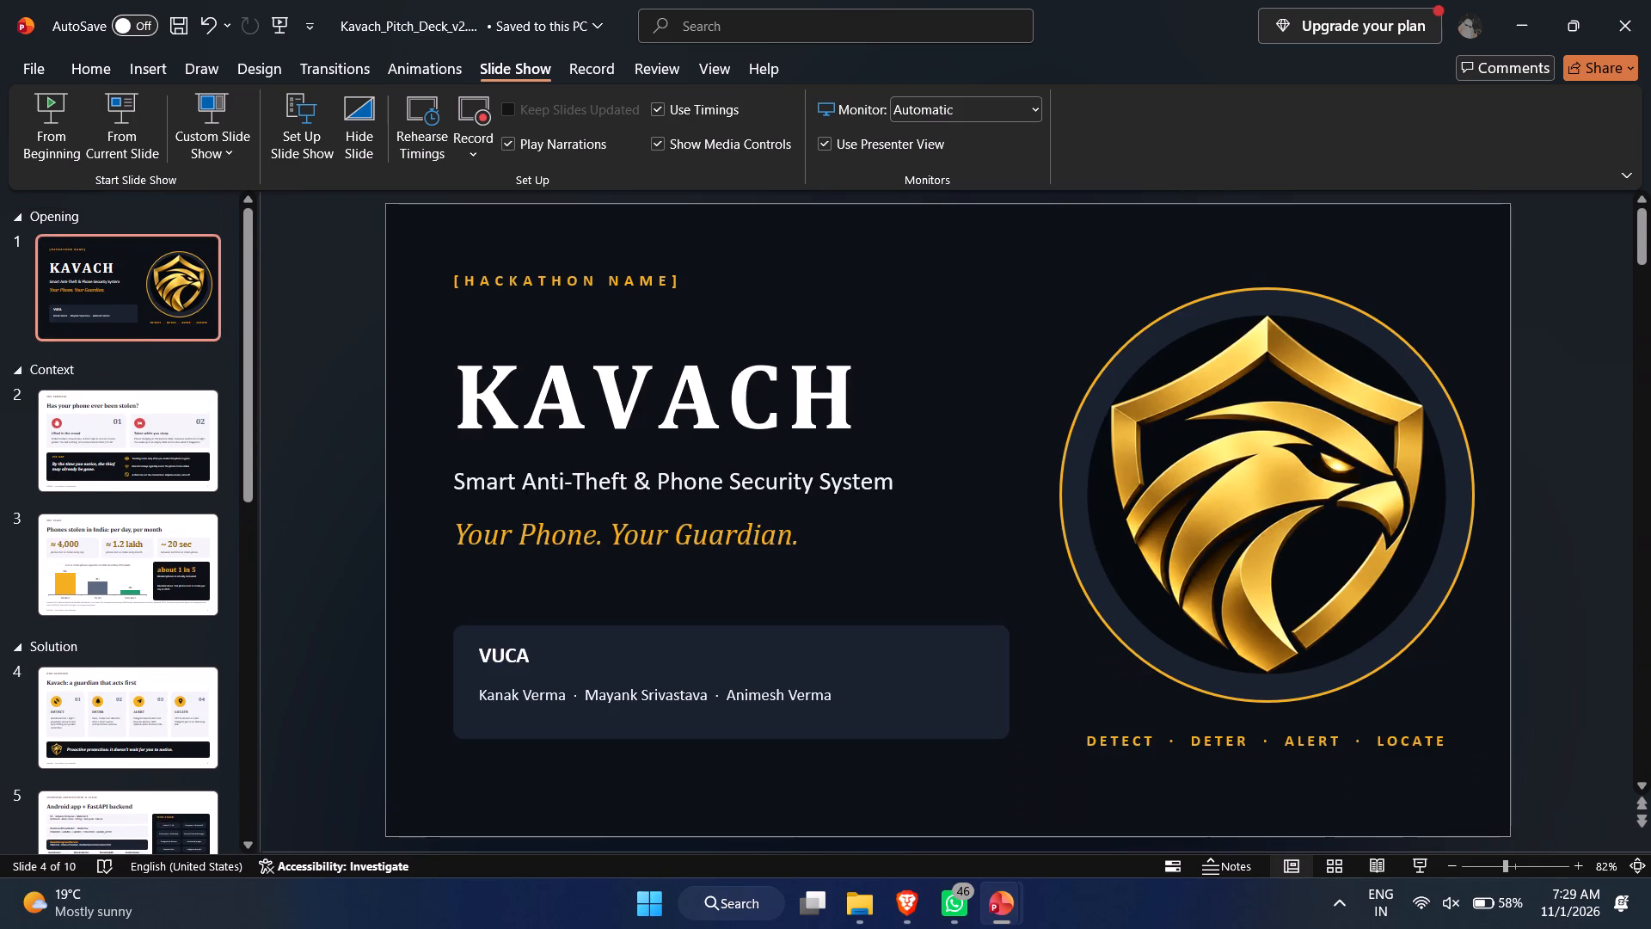
# Replace the [HACKATHON NAME] placeholder above the KAVACH title on the title slide with "HackCBS 9.O".
pyautogui.click(666, 276)
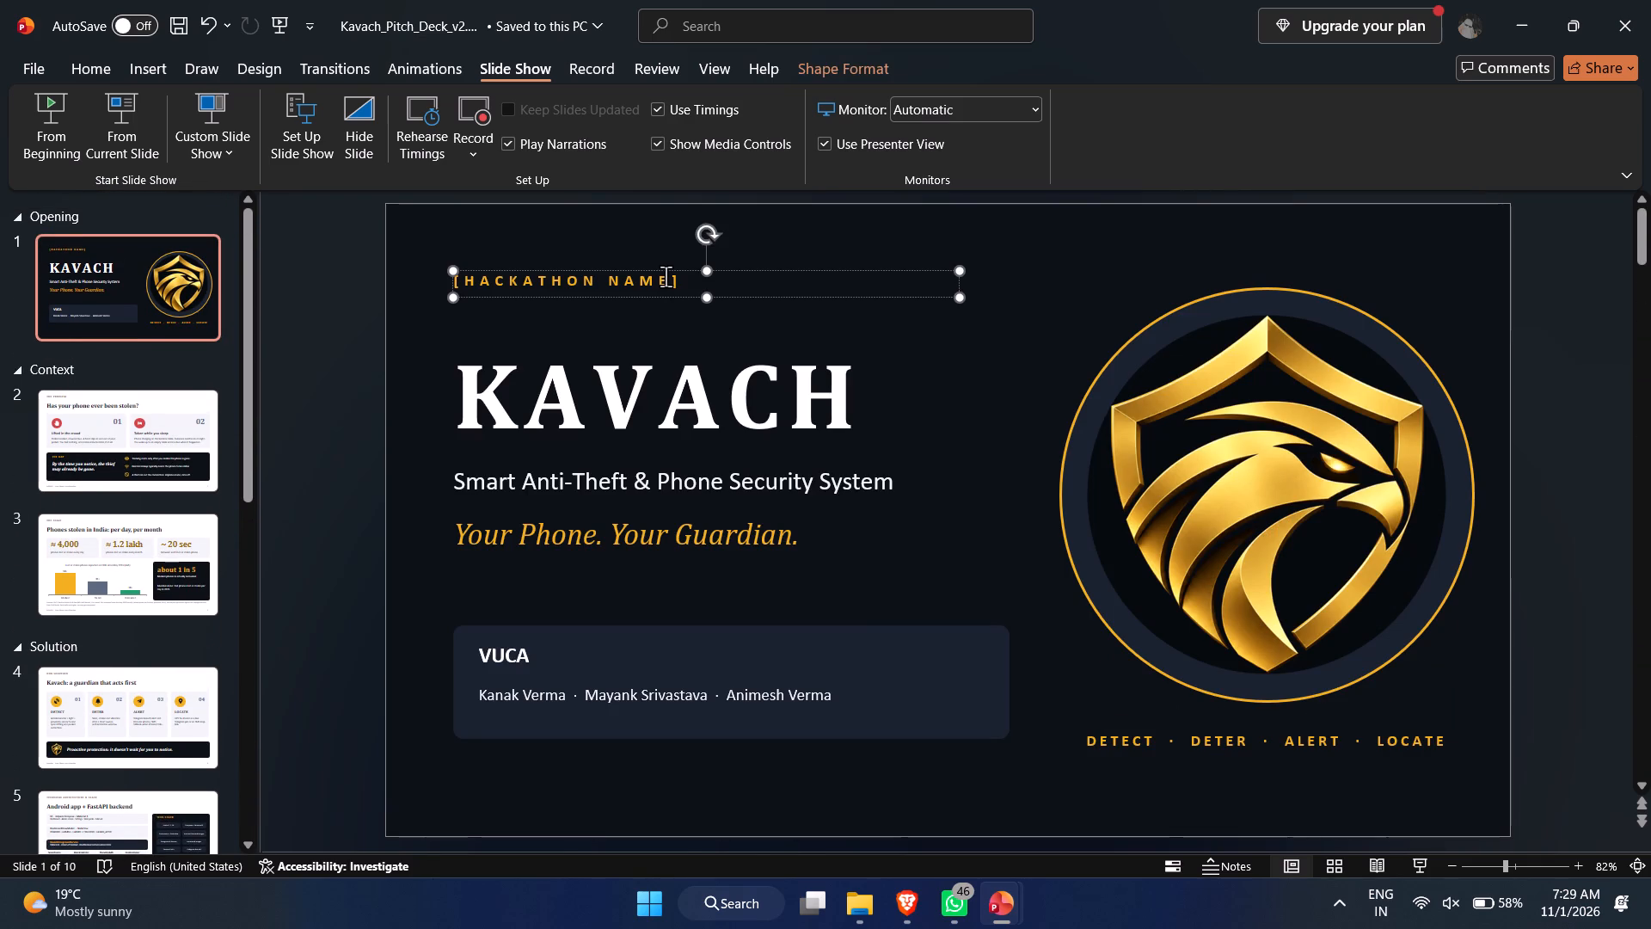
pyautogui.press('Right')
pyautogui.press('BackSpace')
pyautogui.press('BackSpace')
pyautogui.press('BackSpace')
pyautogui.press('BackSpace')
pyautogui.press('BackSpace')
pyautogui.press('BackSpace')
pyautogui.press('BackSpace')
pyautogui.press('BackSpace')
pyautogui.press('BackSpace')
pyautogui.press('BackSpace')
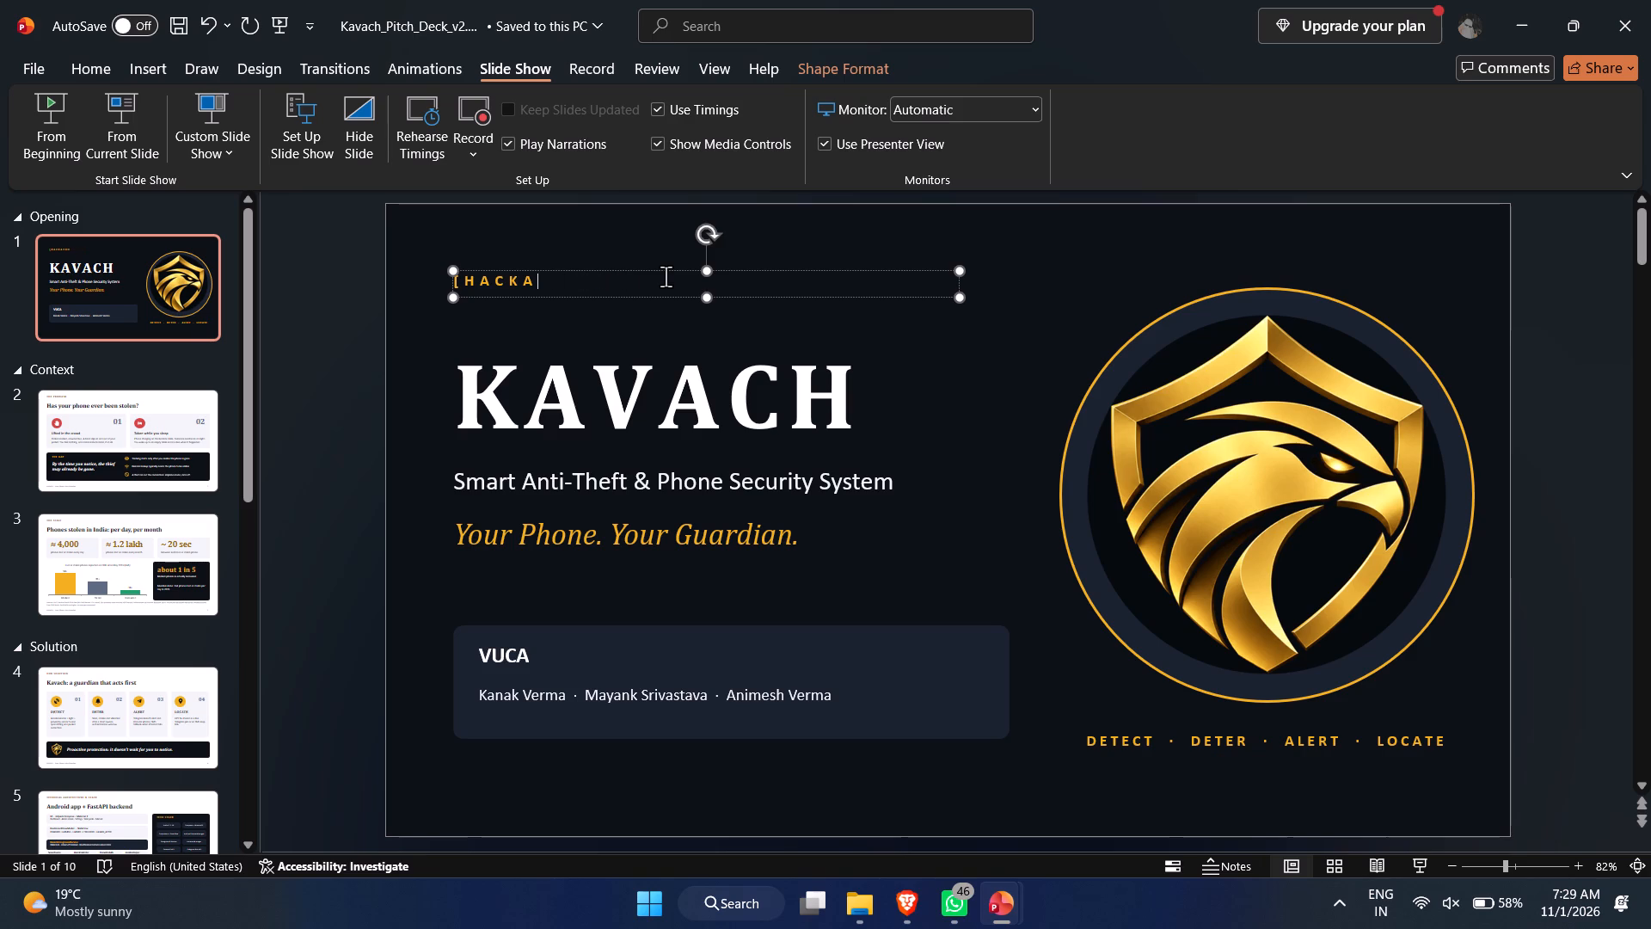
pyautogui.press('BackSpace')
pyautogui.press('BackSpace')
pyautogui.press('BackSpace')
pyautogui.press('BackSpace')
pyautogui.press('BackSpace')
pyautogui.press('BackSpace')
pyautogui.write('Hac')
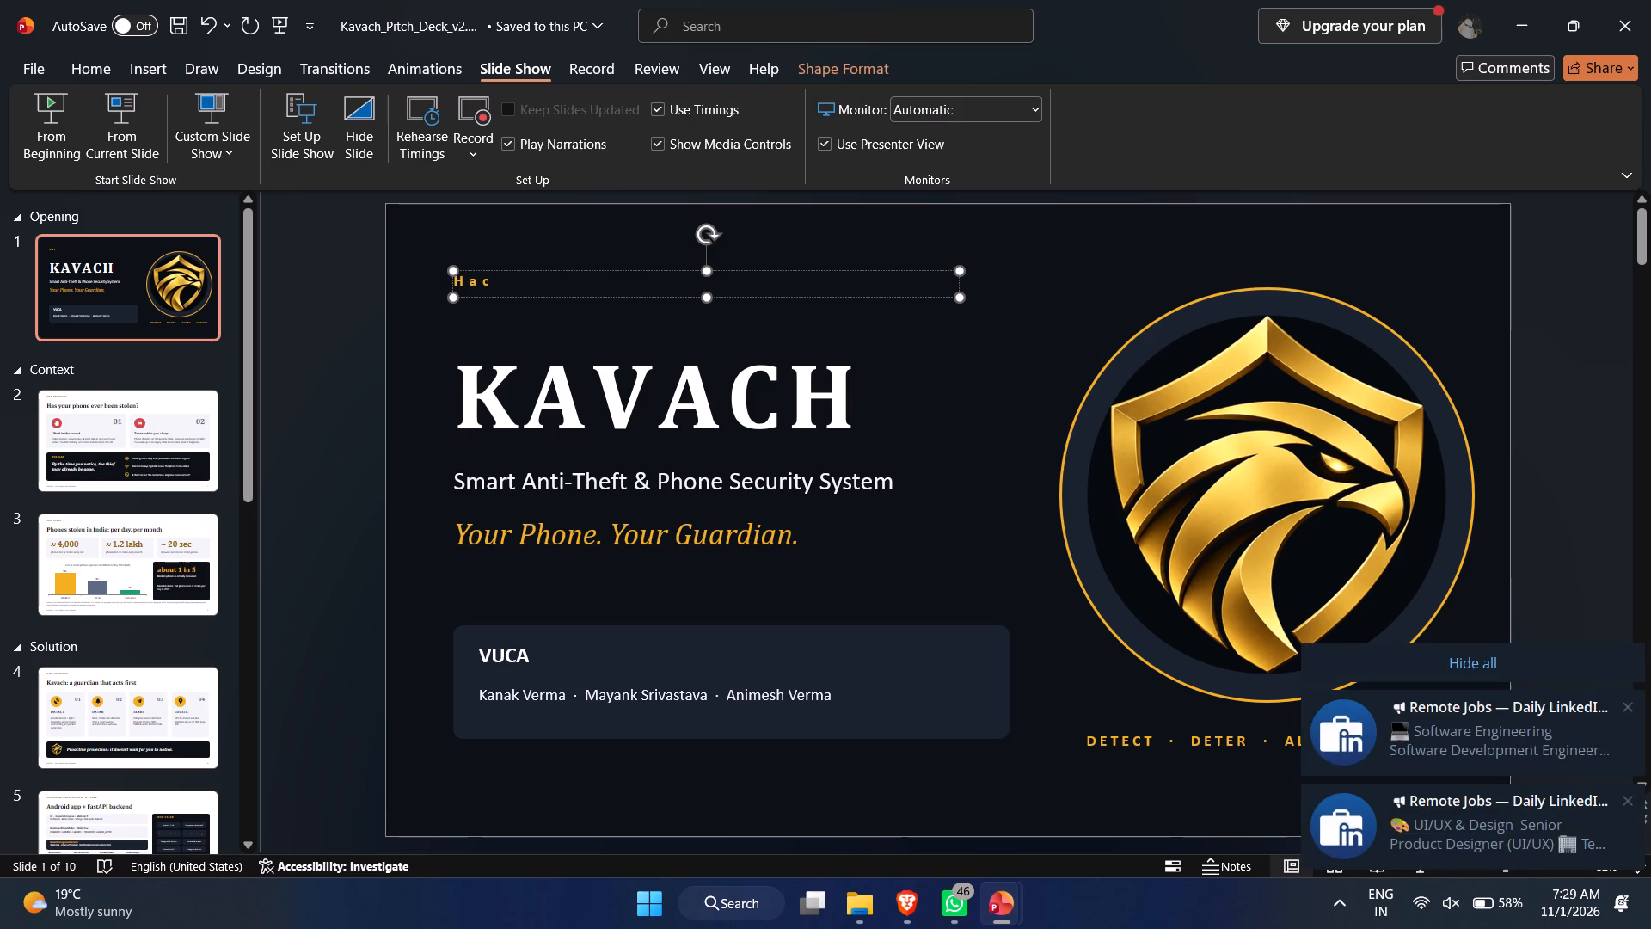
pyautogui.write('k Cbs')
pyautogui.press('BackSpace')
pyautogui.hotkey('shift', 's')
pyautogui.press('BackSpace')
pyautogui.press('BackSpace')
pyautogui.press('BackSpace')
pyautogui.press('BackSpace')
pyautogui.press('BackSpace')
pyautogui.press('BackSpace')
pyautogui.press('BackSpace')
pyautogui.write('ackCS')
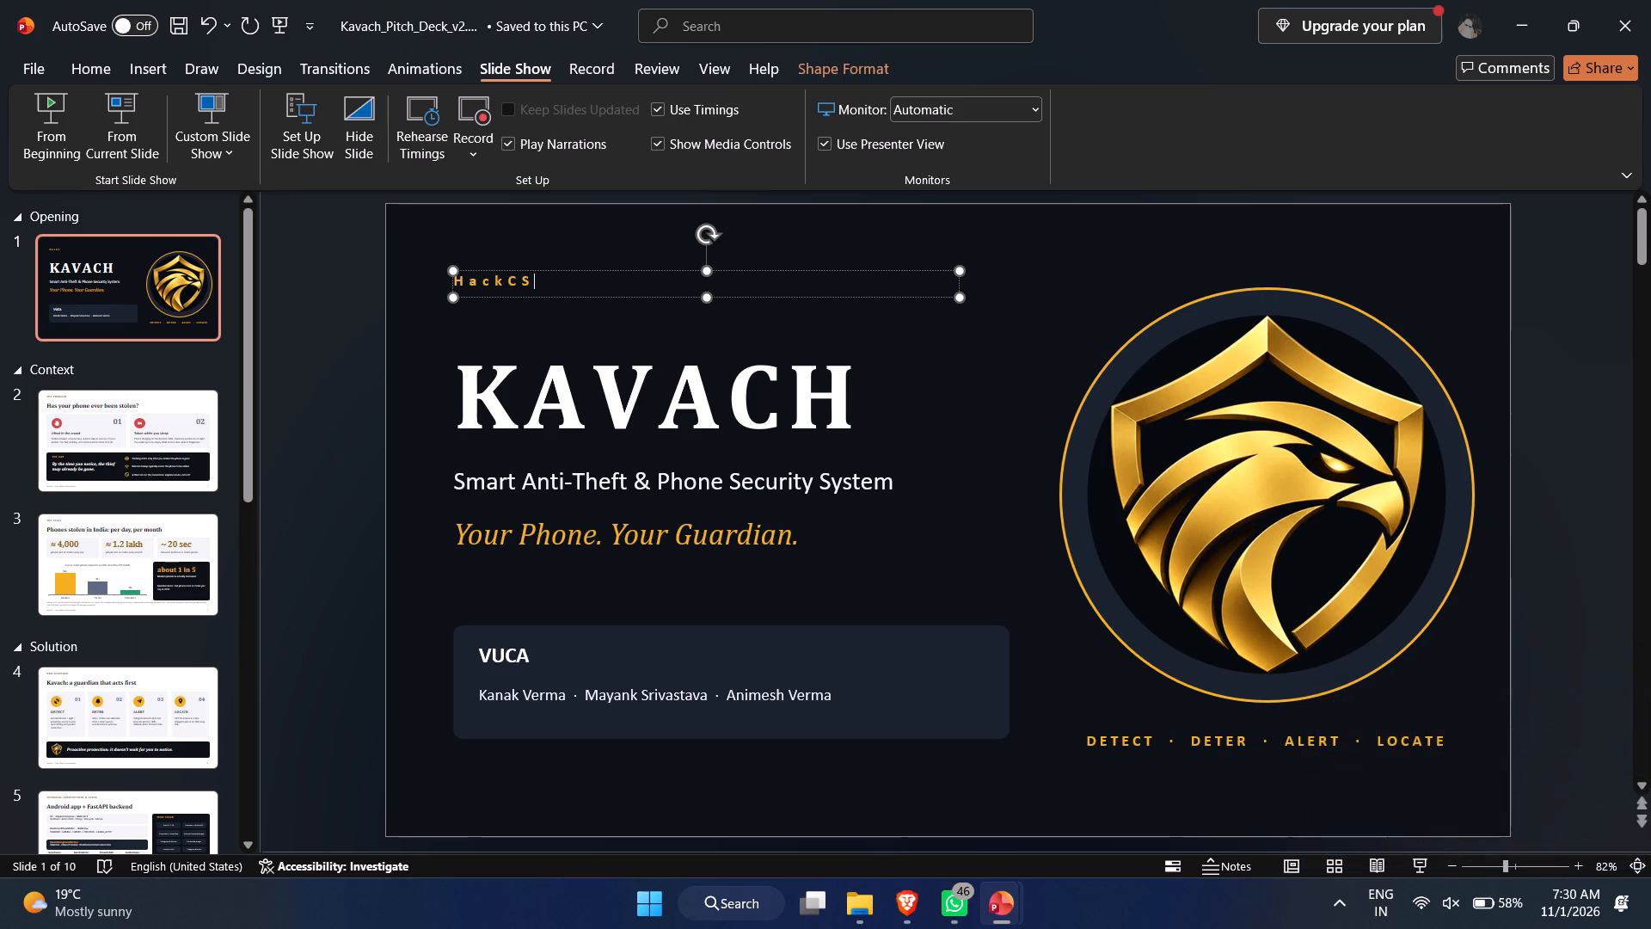
pyautogui.hotkey('shift', 'BackSpace')
pyautogui.write('BS')
pyautogui.press('space')
pyautogui.write('9.O')
pyautogui.click(974, 383)
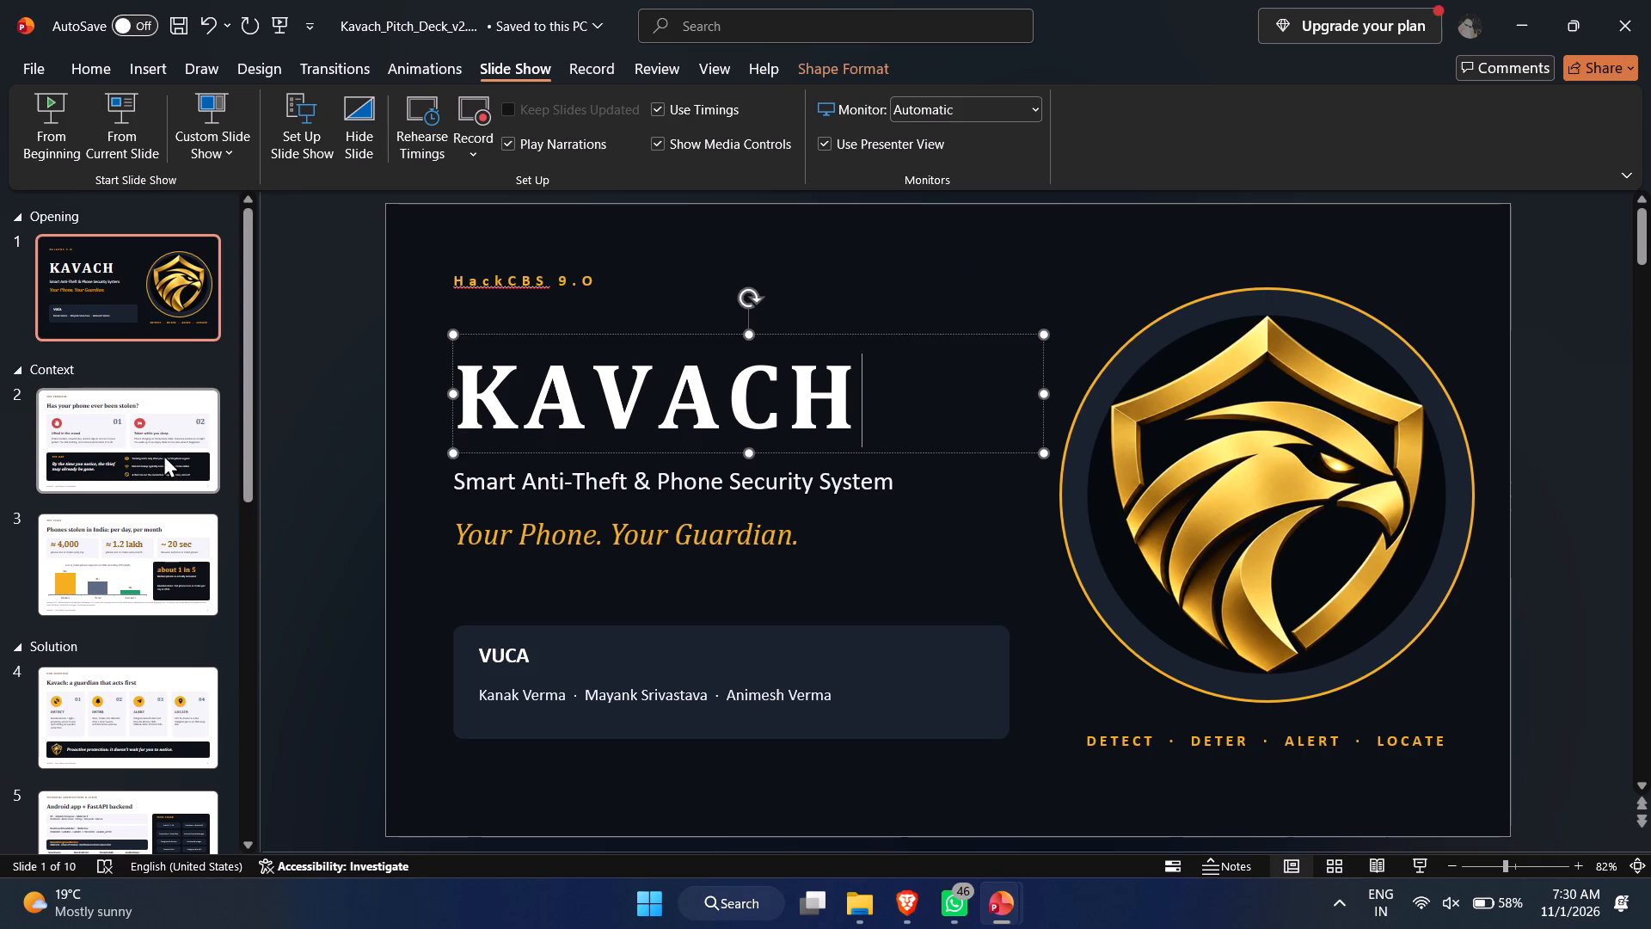
# Check the hackathon name line on the title slide and look at the problem slide 2.
pyautogui.click(117, 452)
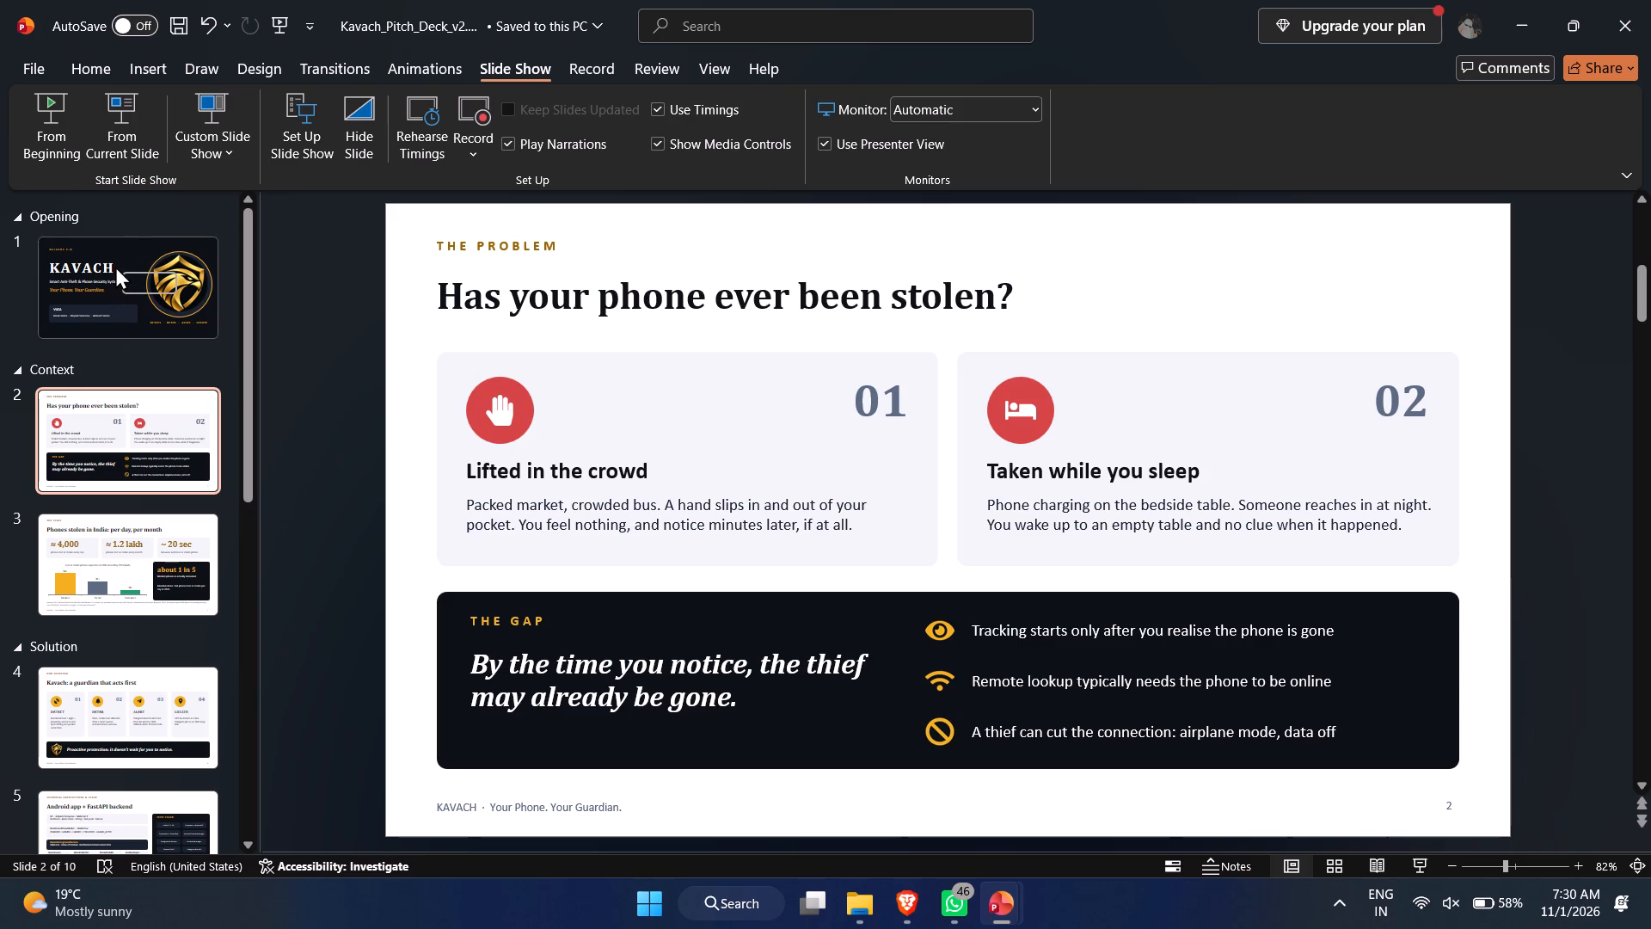
pyautogui.click(115, 266)
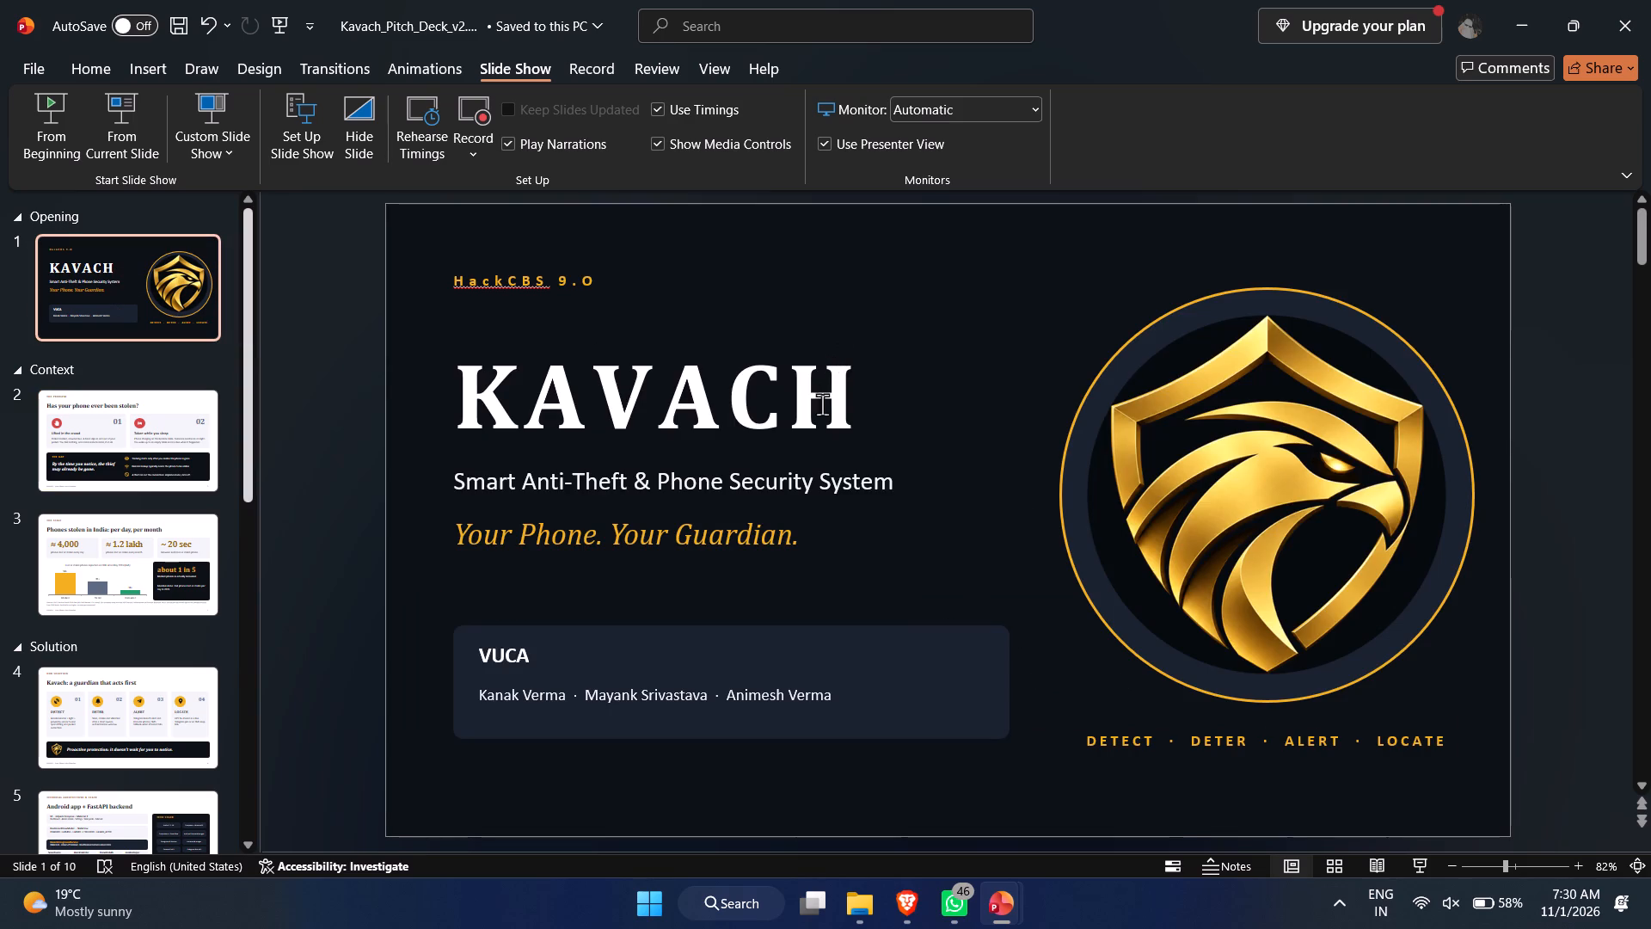
pyautogui.press('Right')
pyautogui.press('Right')
pyautogui.doubleClick(866, 273)
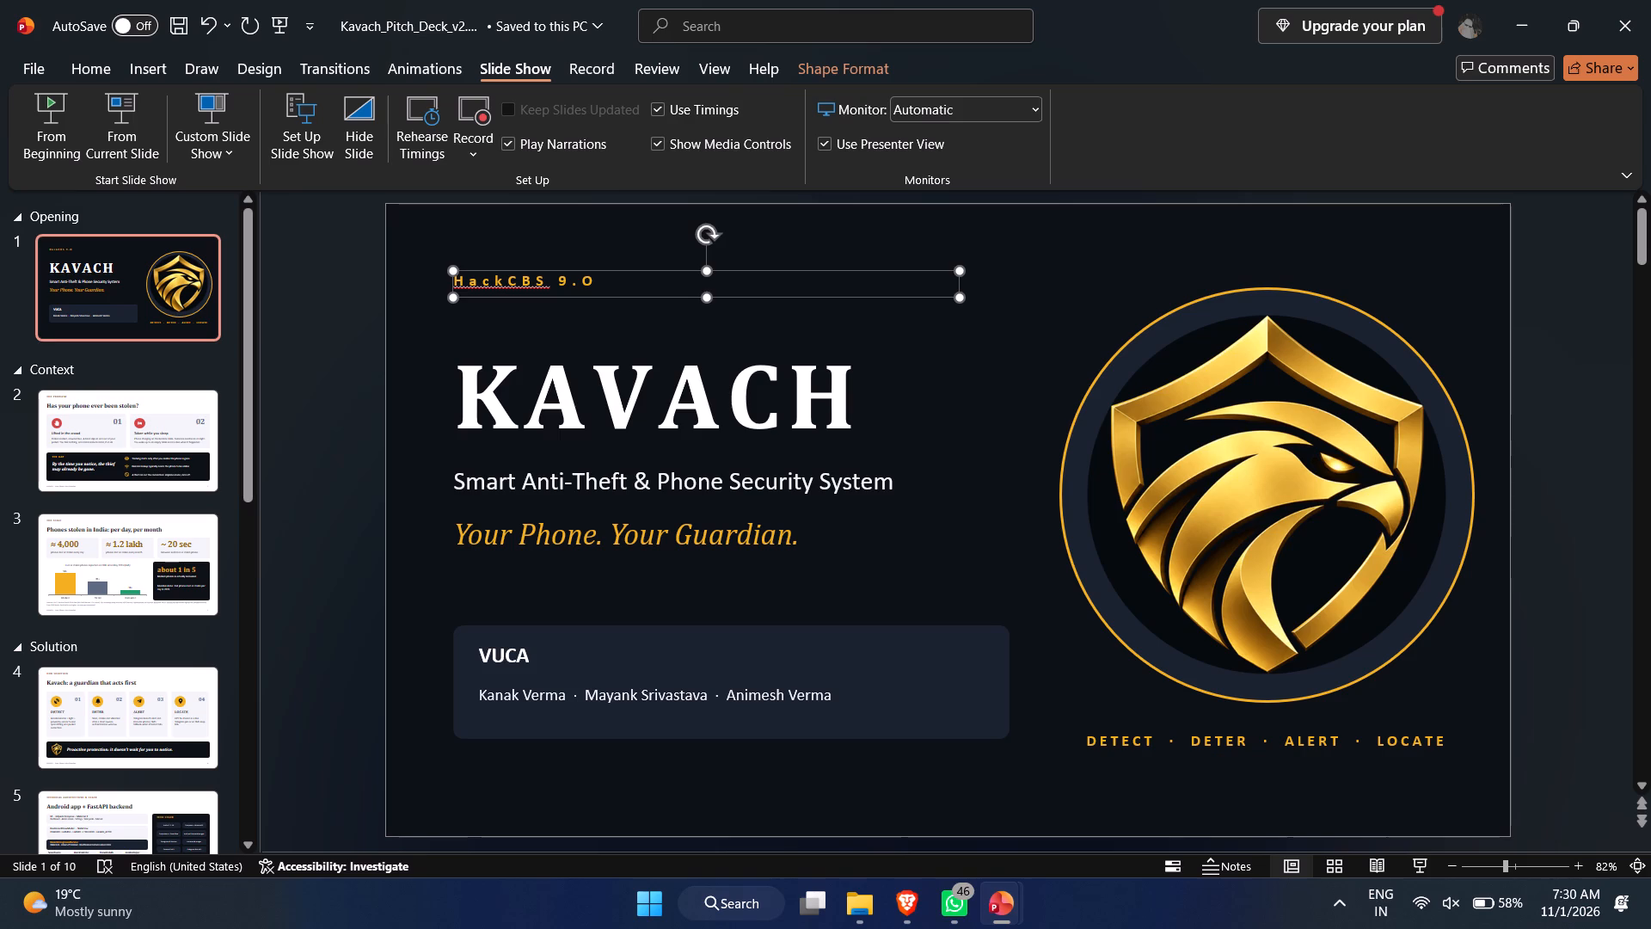
pyautogui.click(966, 344)
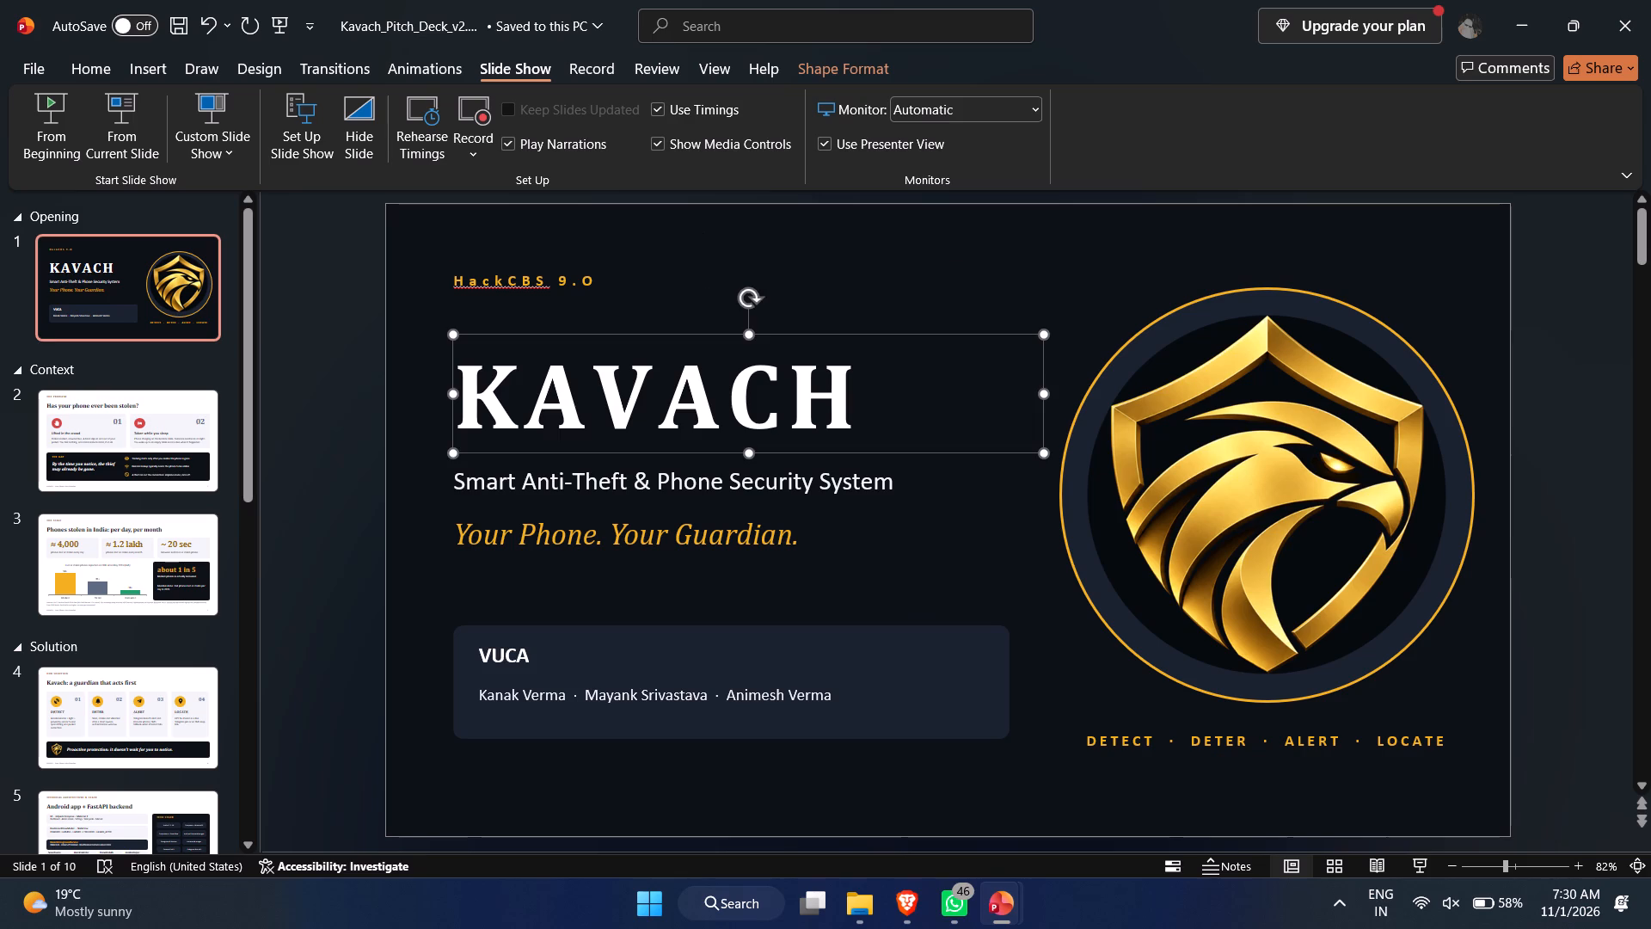
pyautogui.click(507, 280)
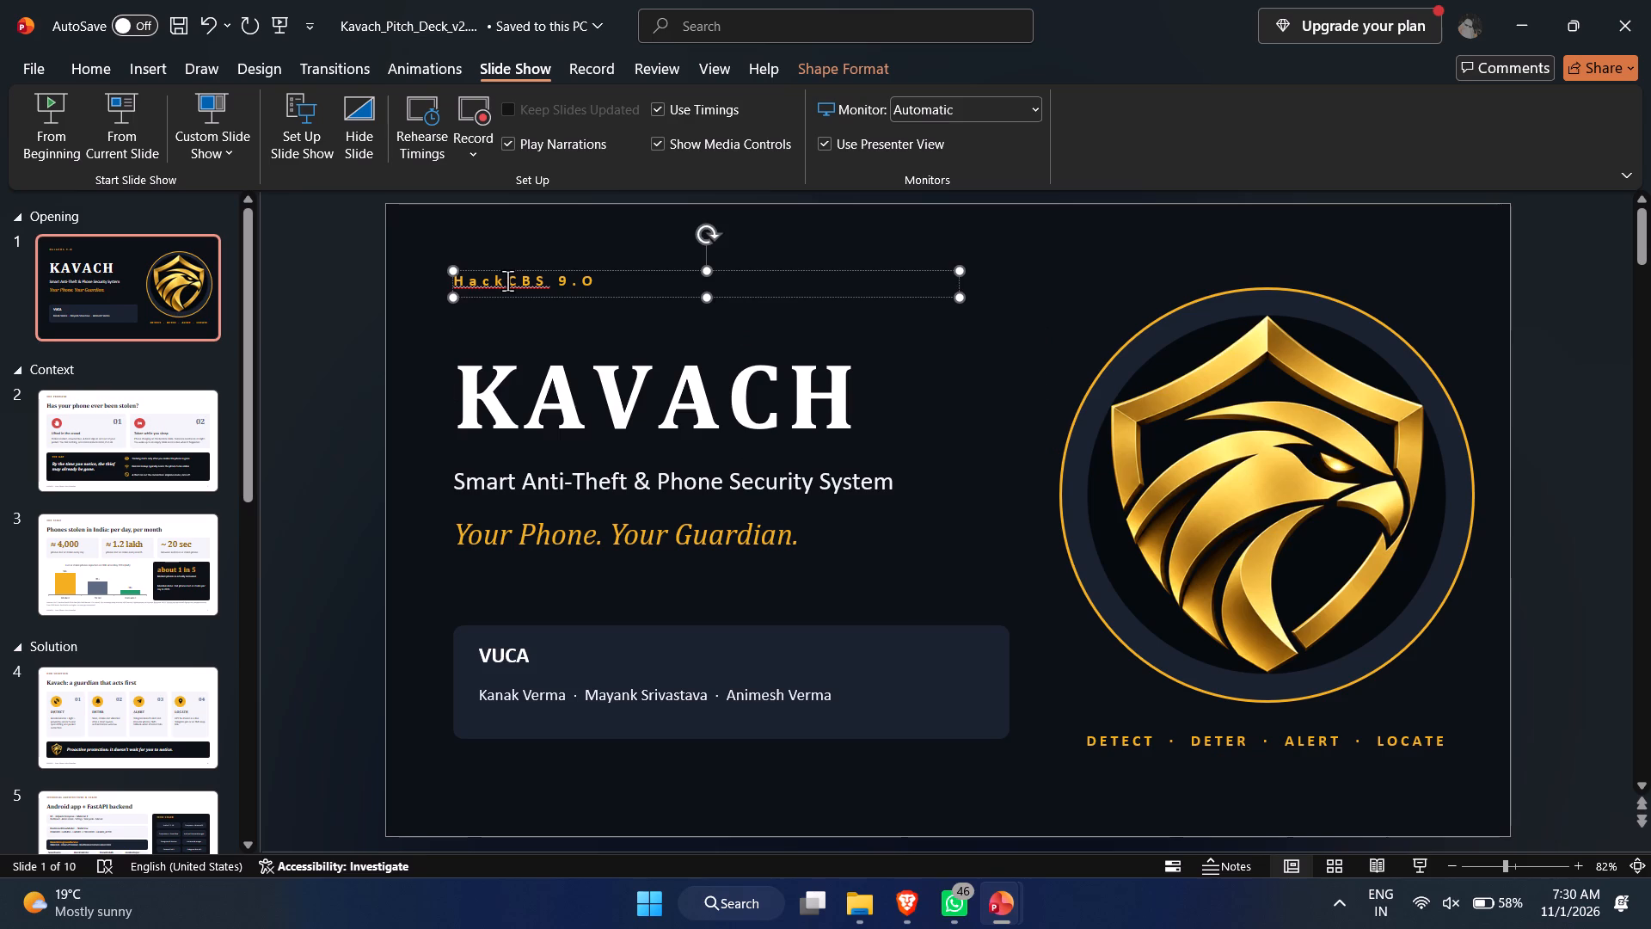
pyautogui.doubleClick(507, 280)
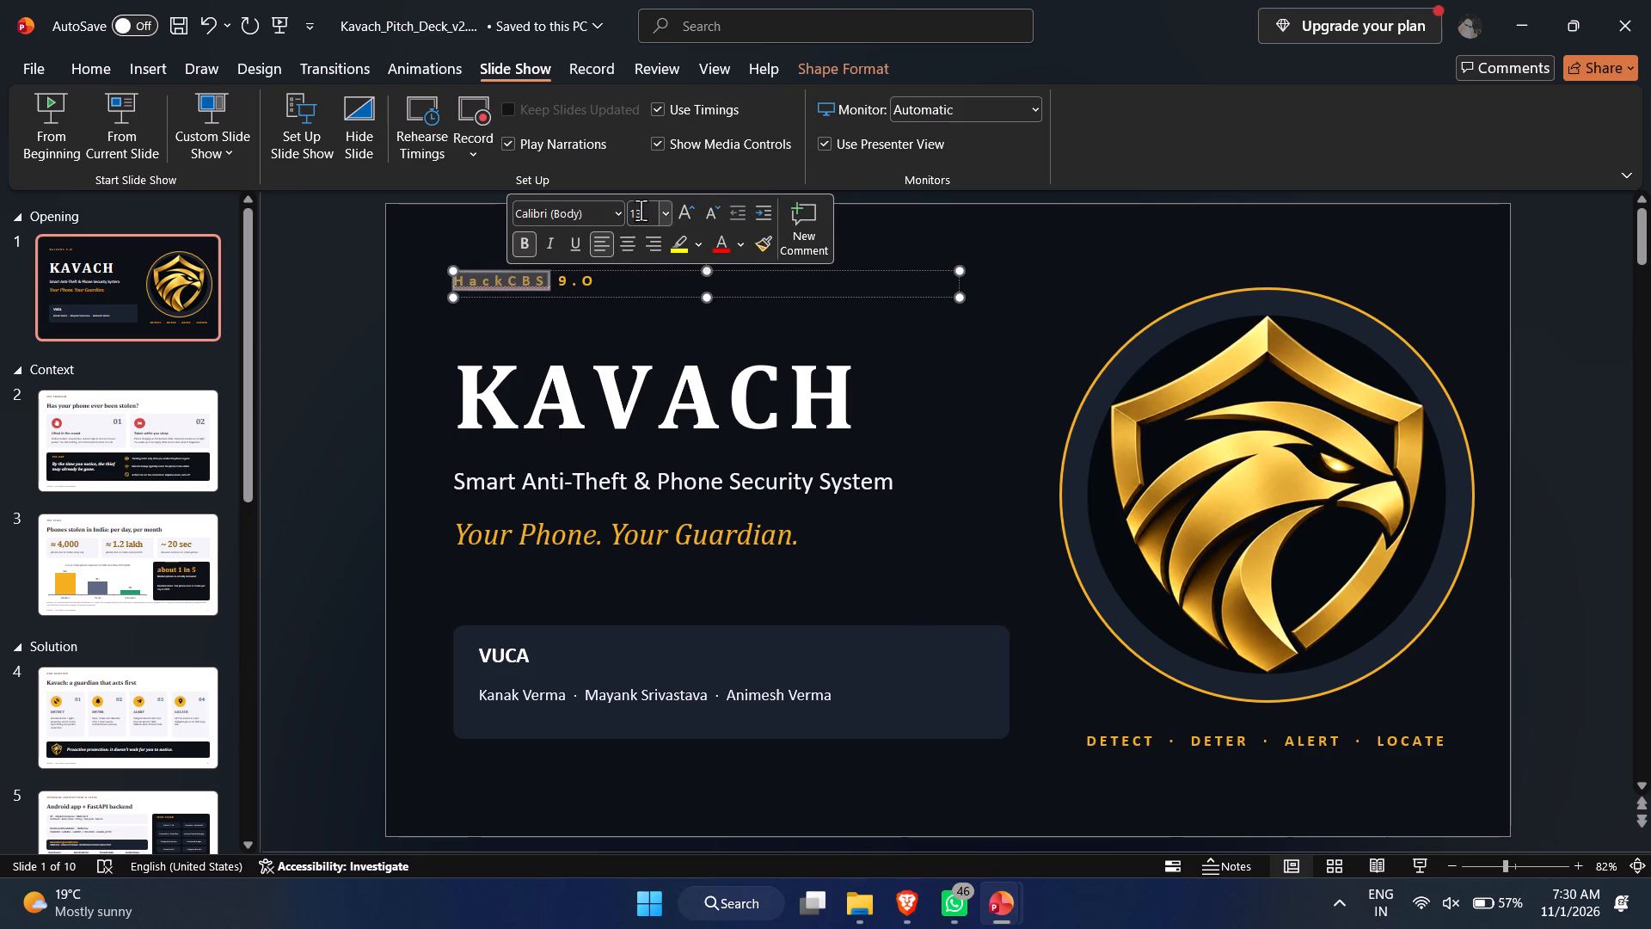
pyautogui.click(1027, 589)
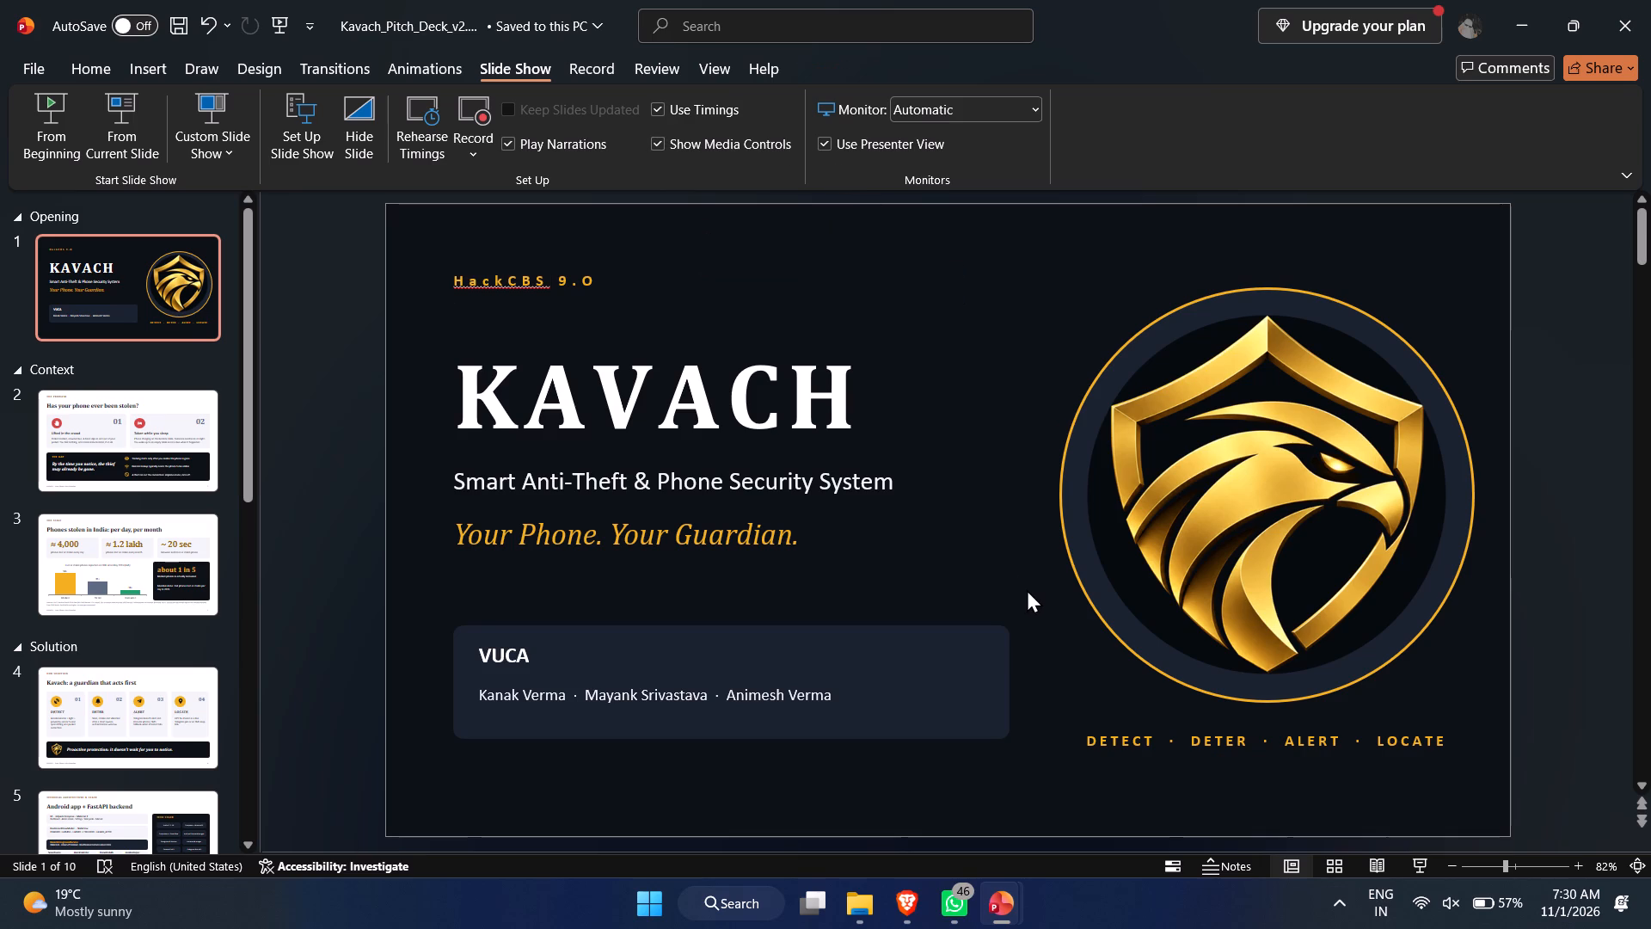
pyautogui.press('Right')
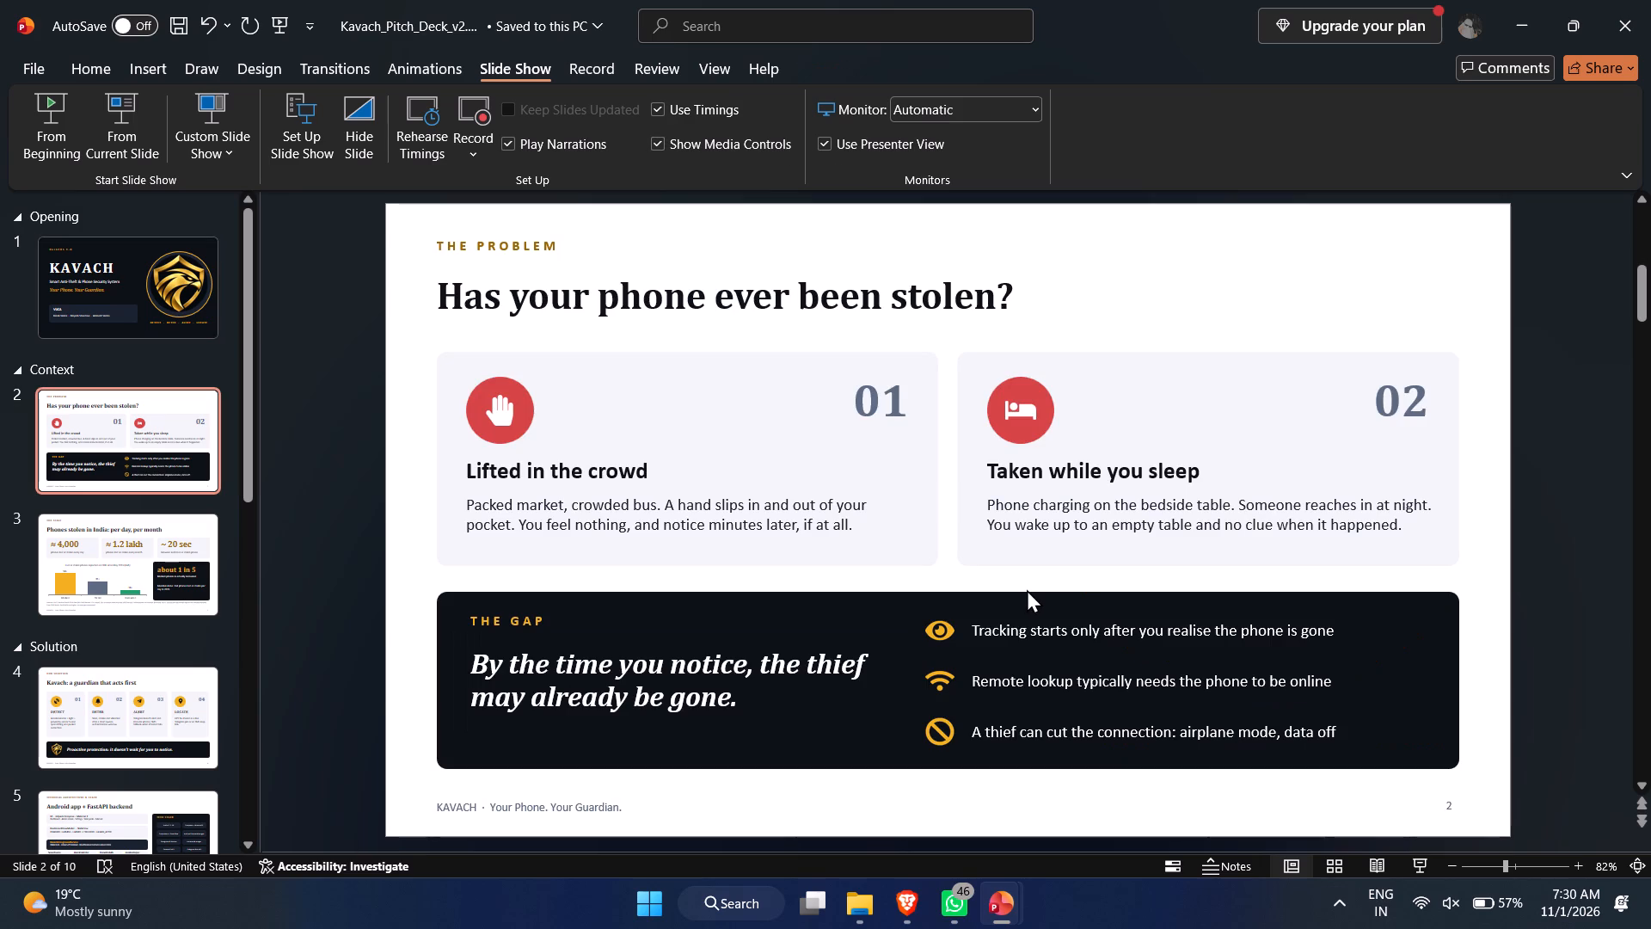
# Review slides 3 to 8 in order, from the stolen-phone statistics through the solution, architecture, competitors and target users to the business model.
pyautogui.press('Right')
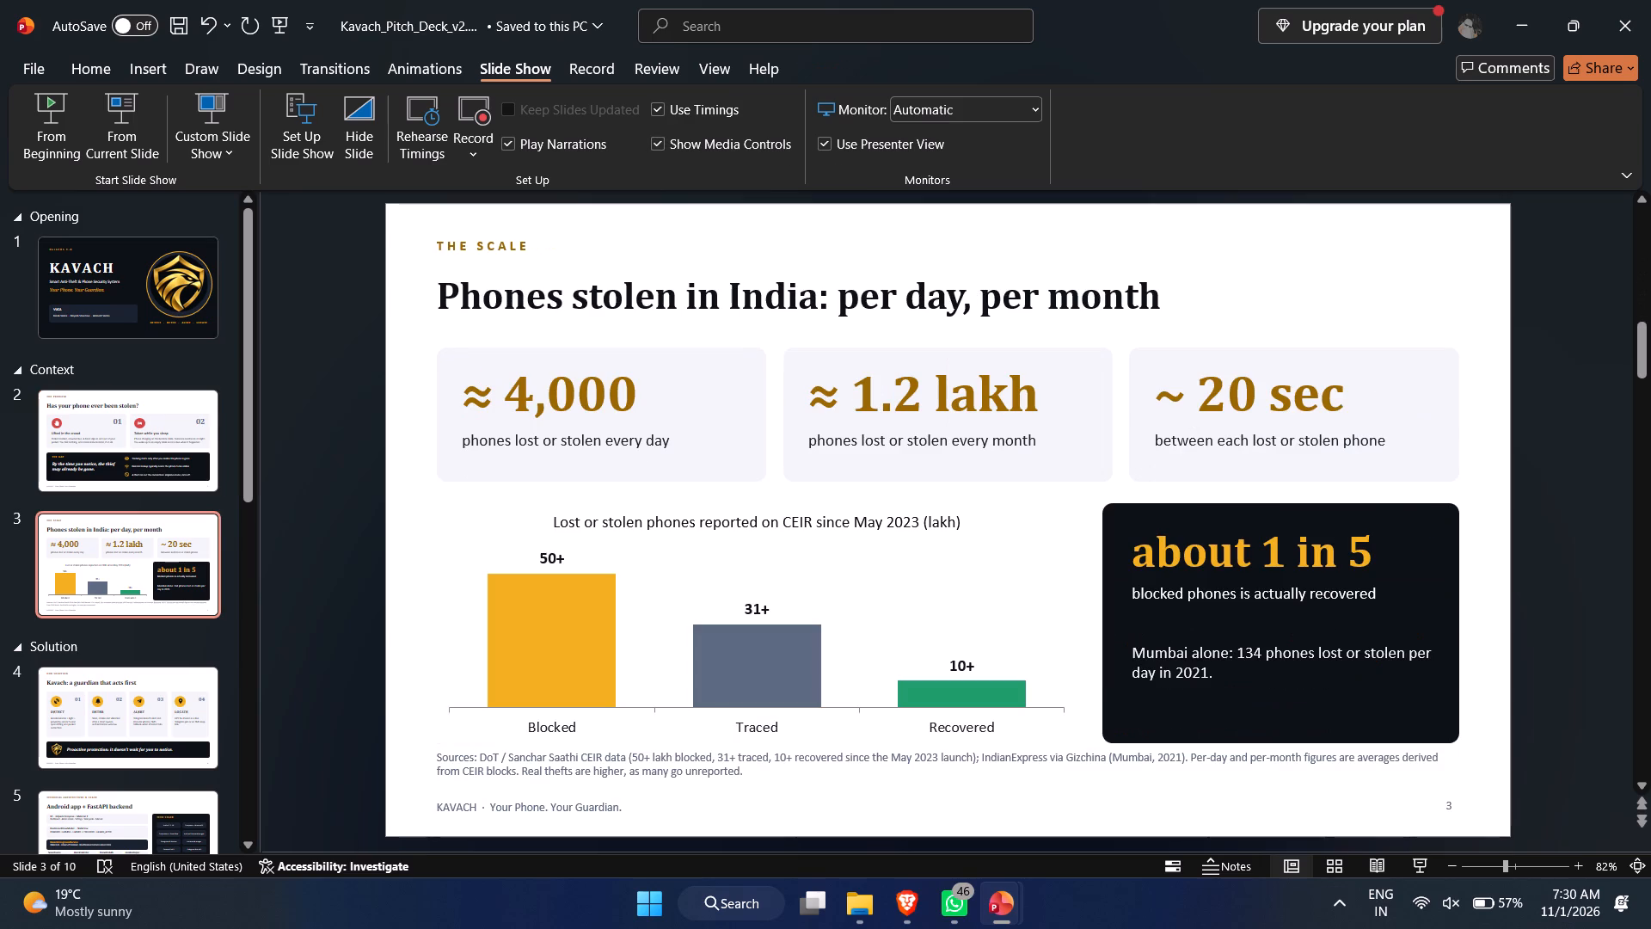
pyautogui.press('Right')
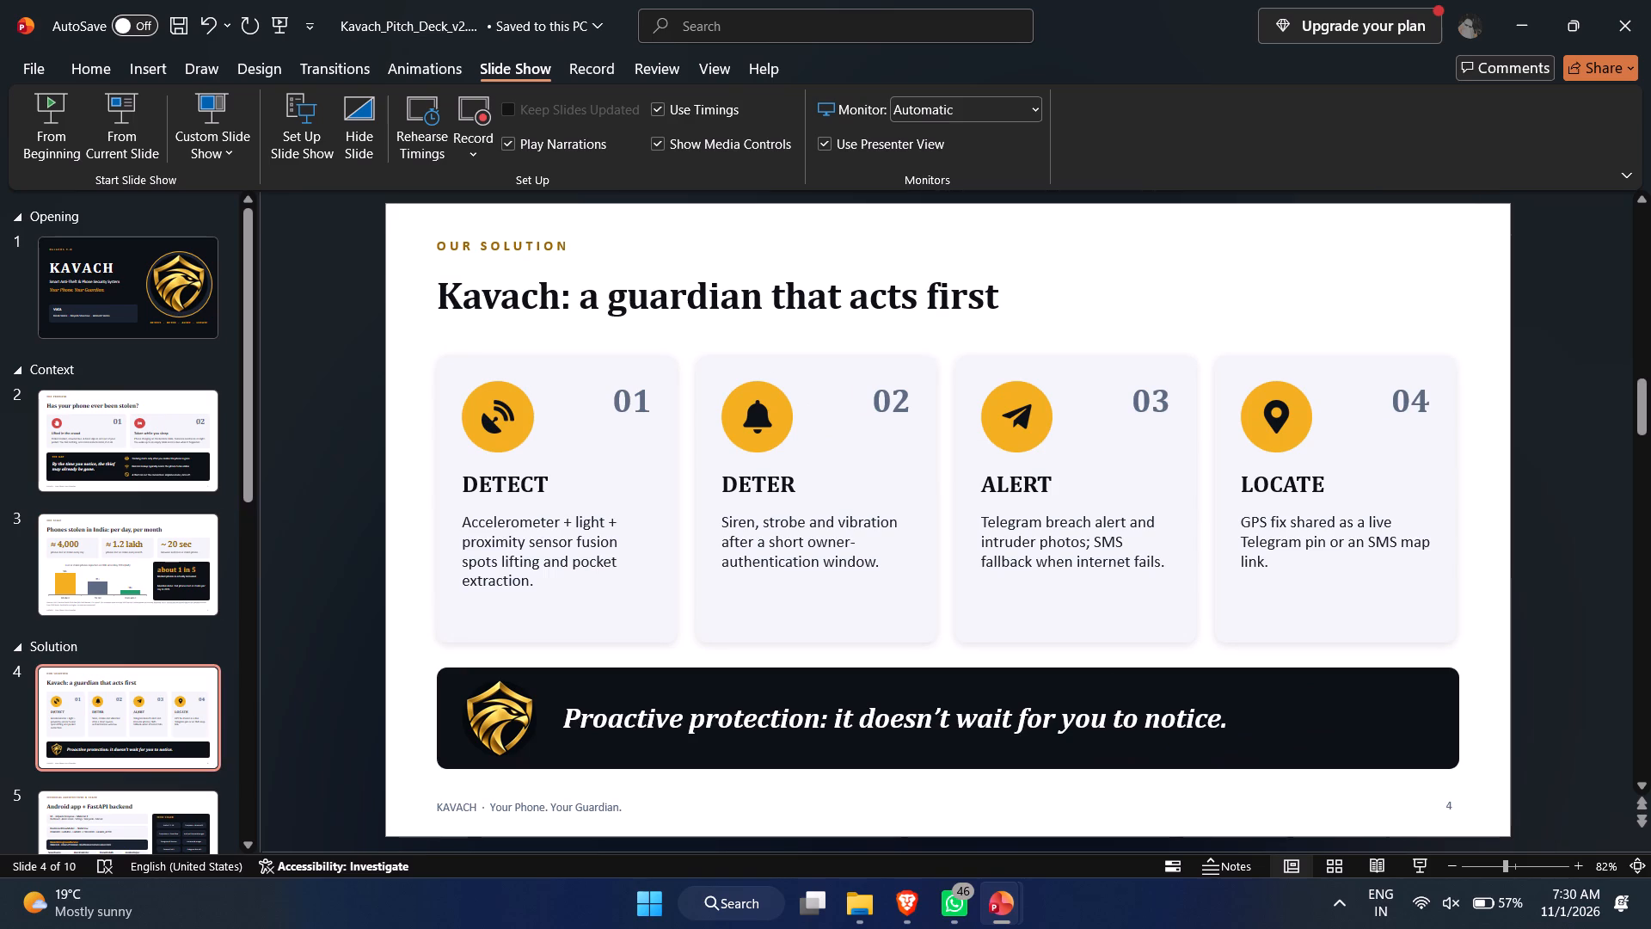
pyautogui.press('Right')
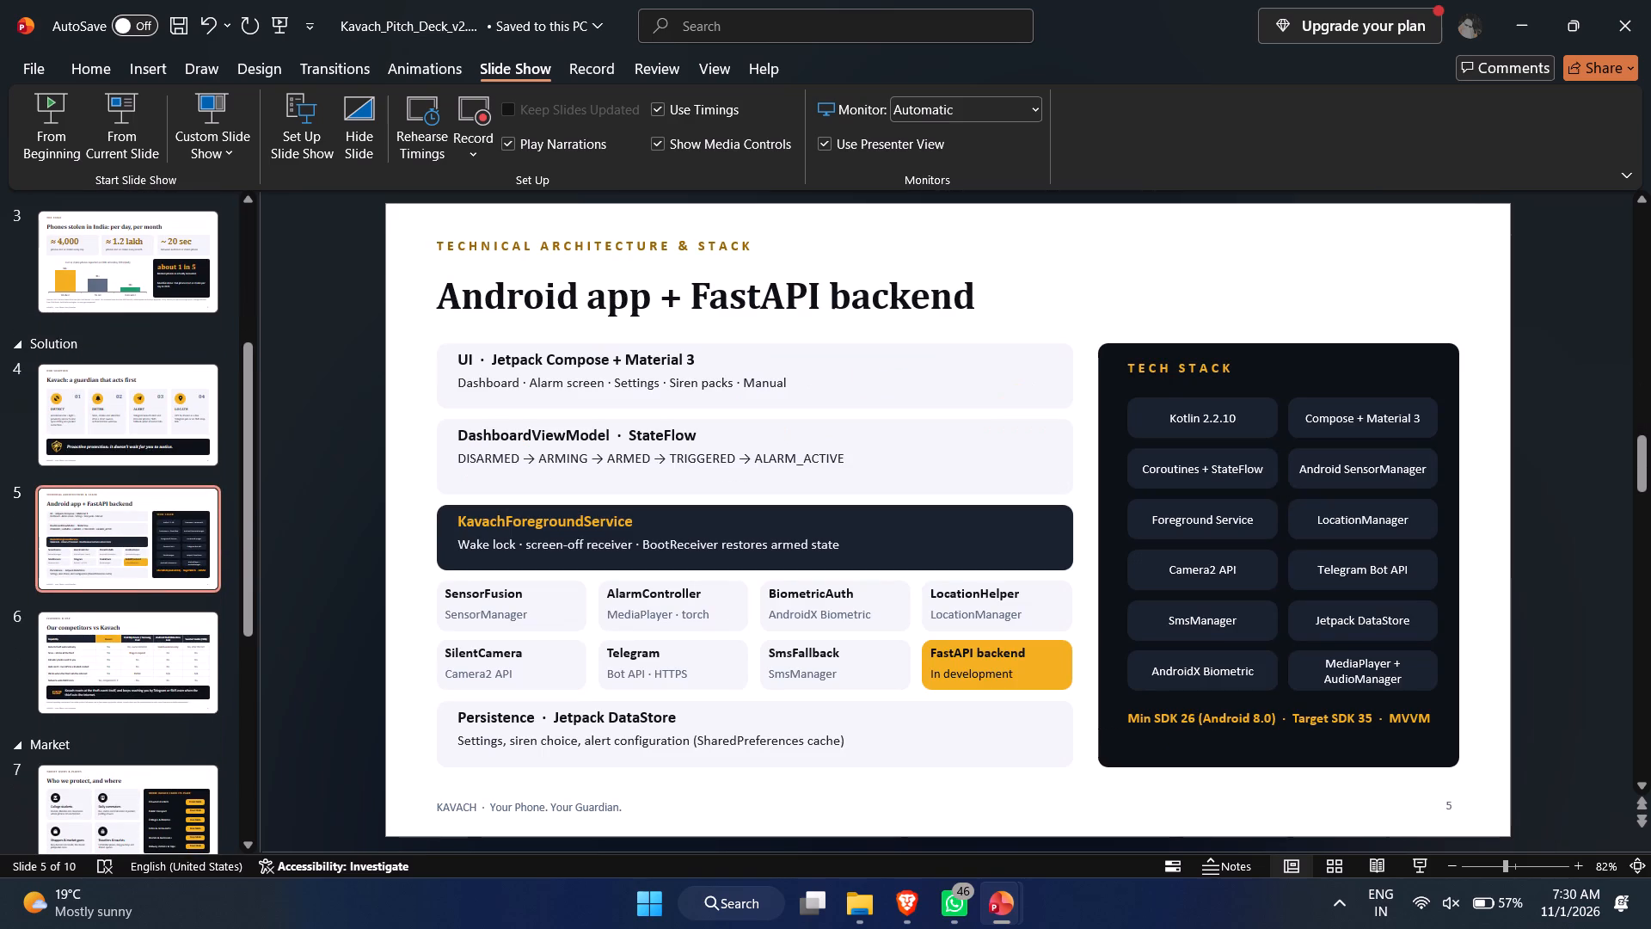
pyautogui.press('Right')
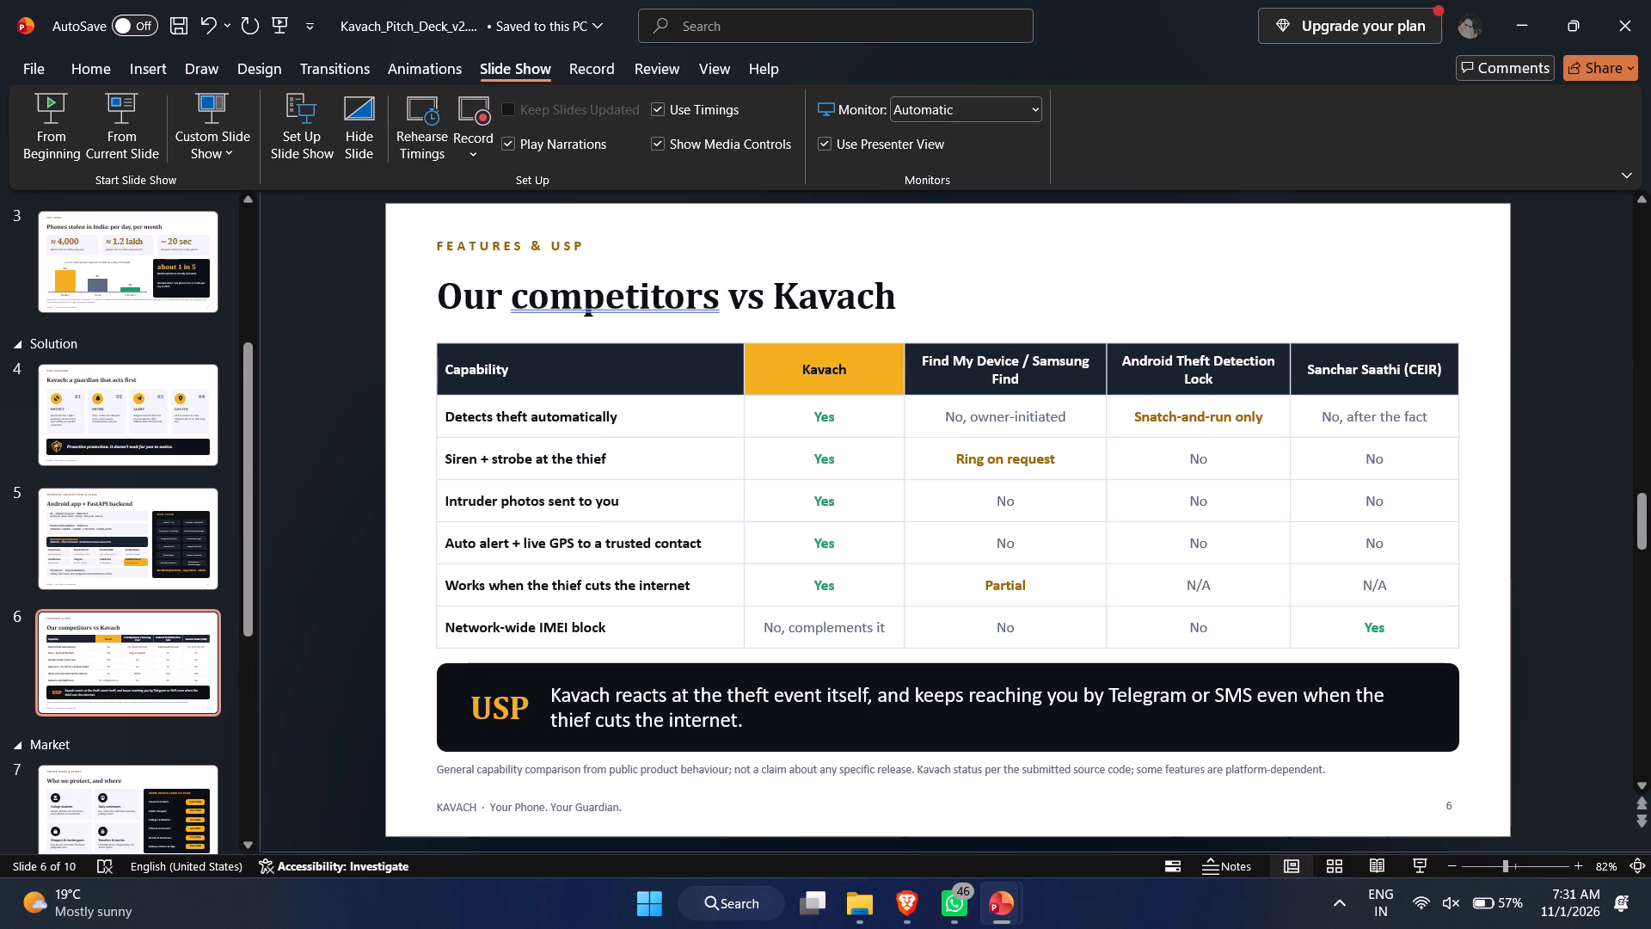
pyautogui.press('Right')
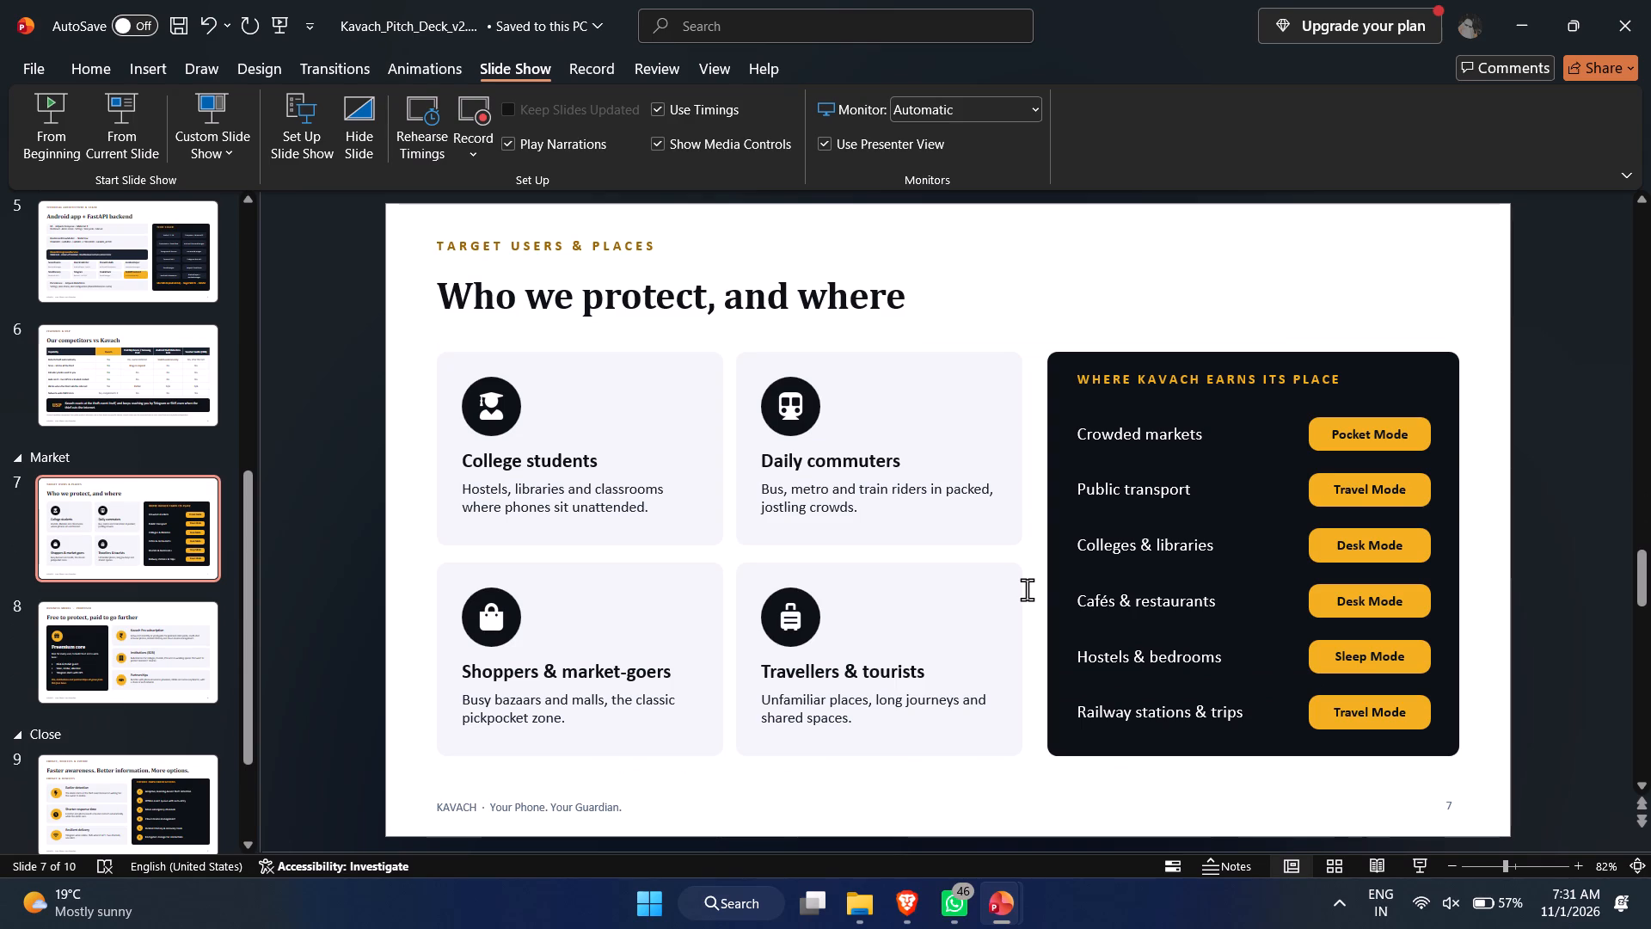
pyautogui.press('Right')
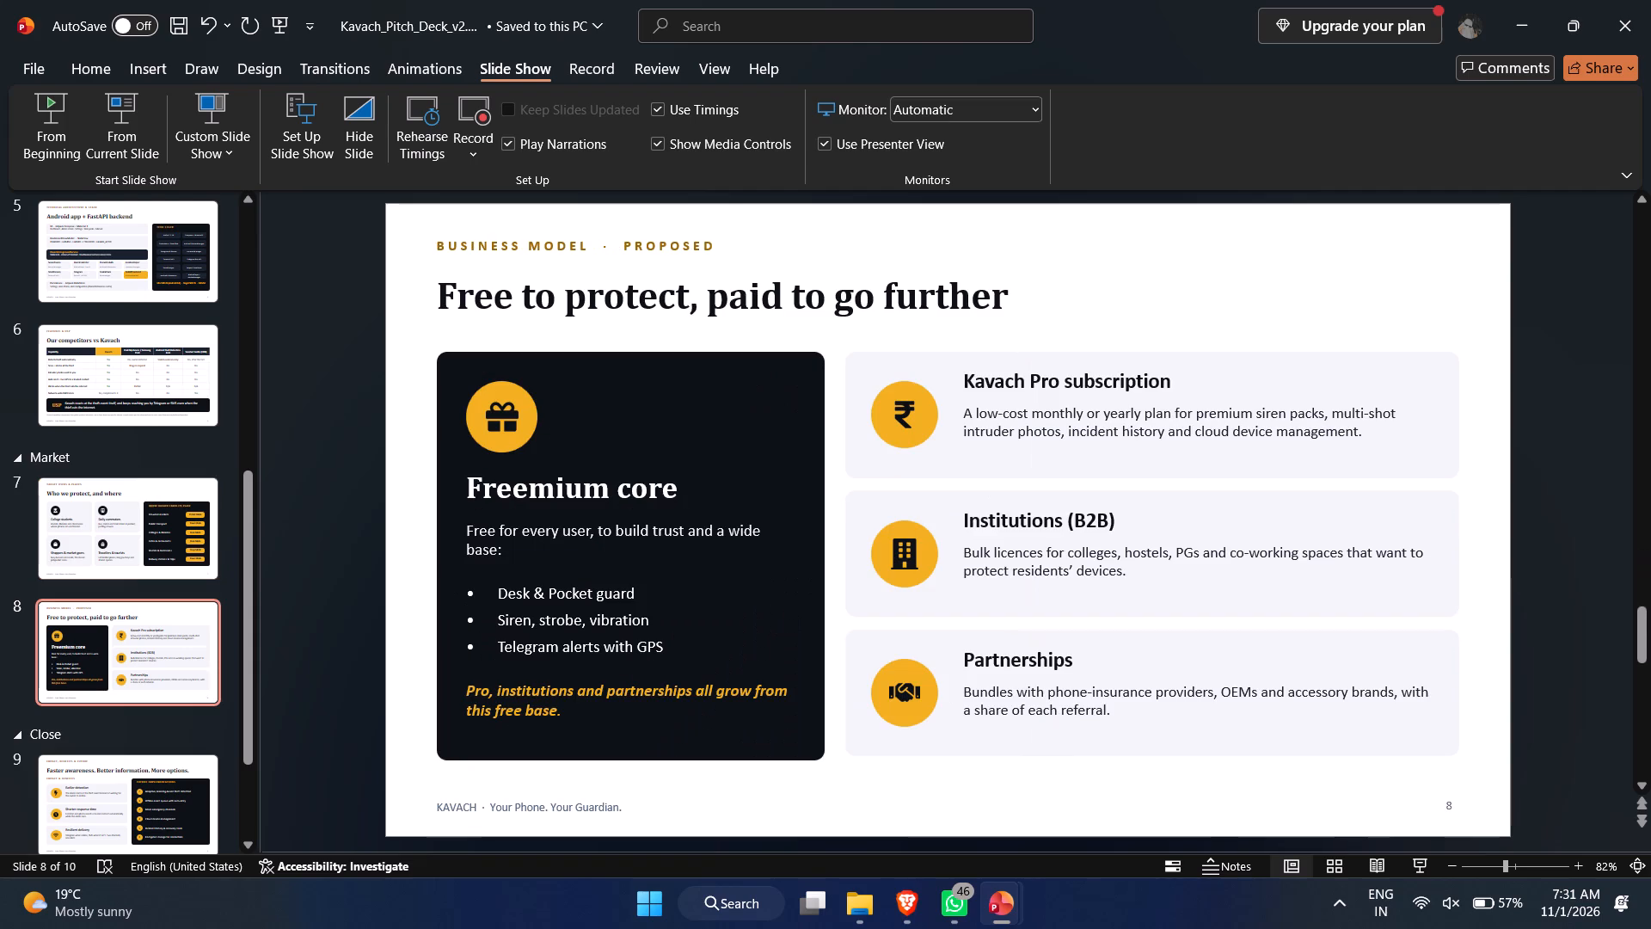
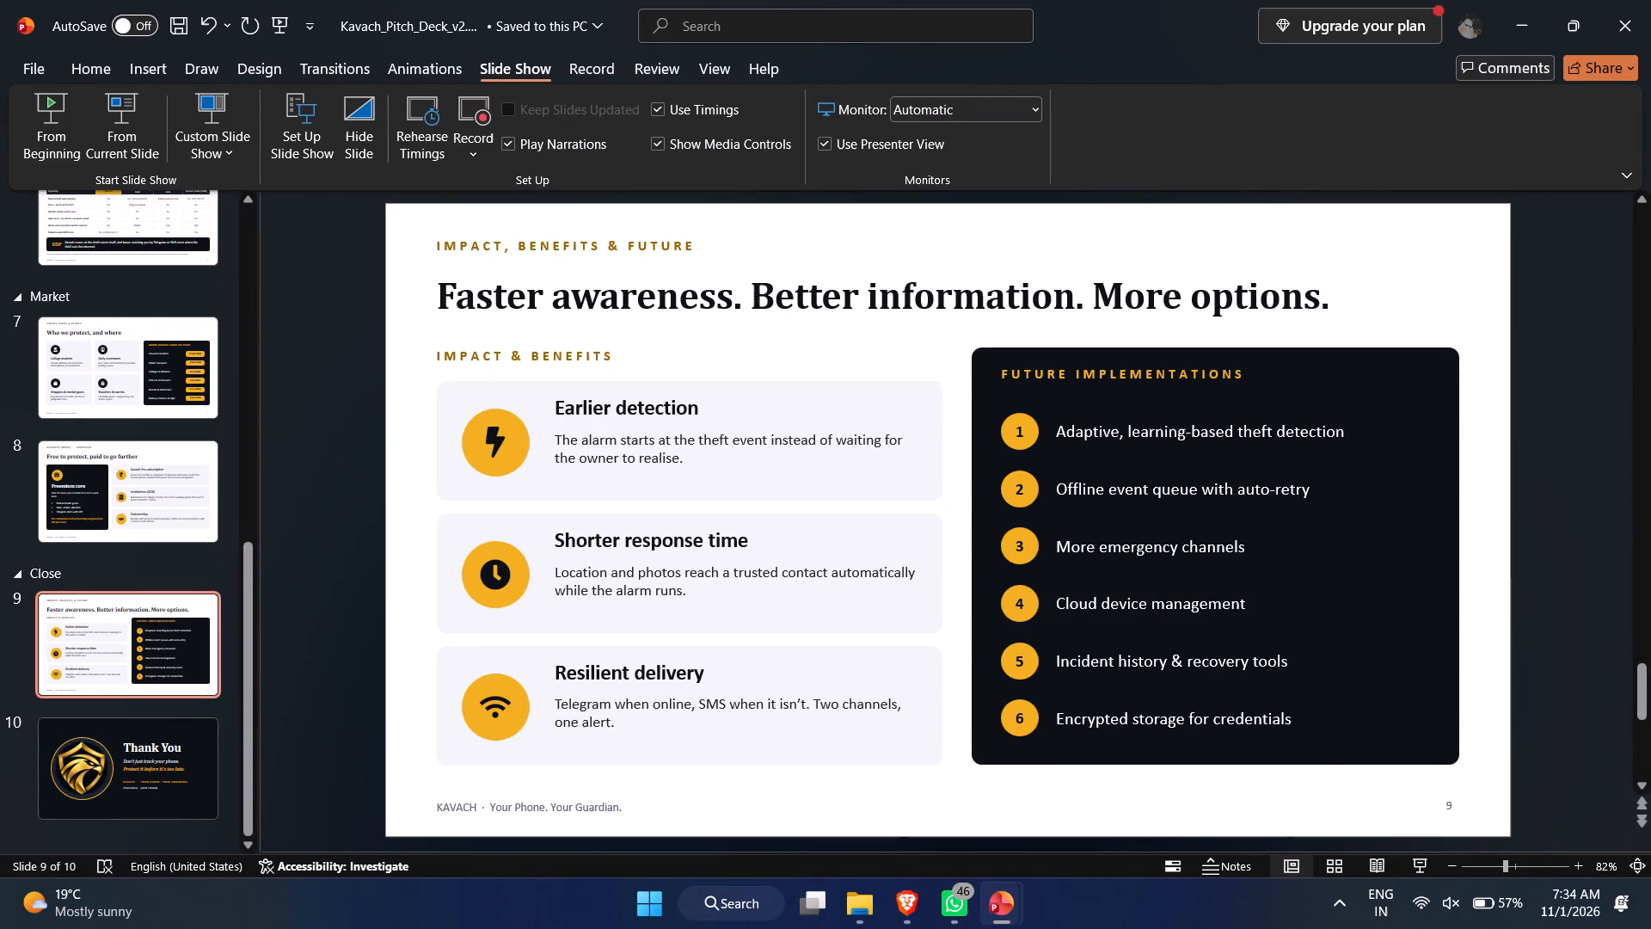
# Return from the impact, benefits and future slide 9 to the business model slide 8 to look at it again.
pyautogui.press('Left')
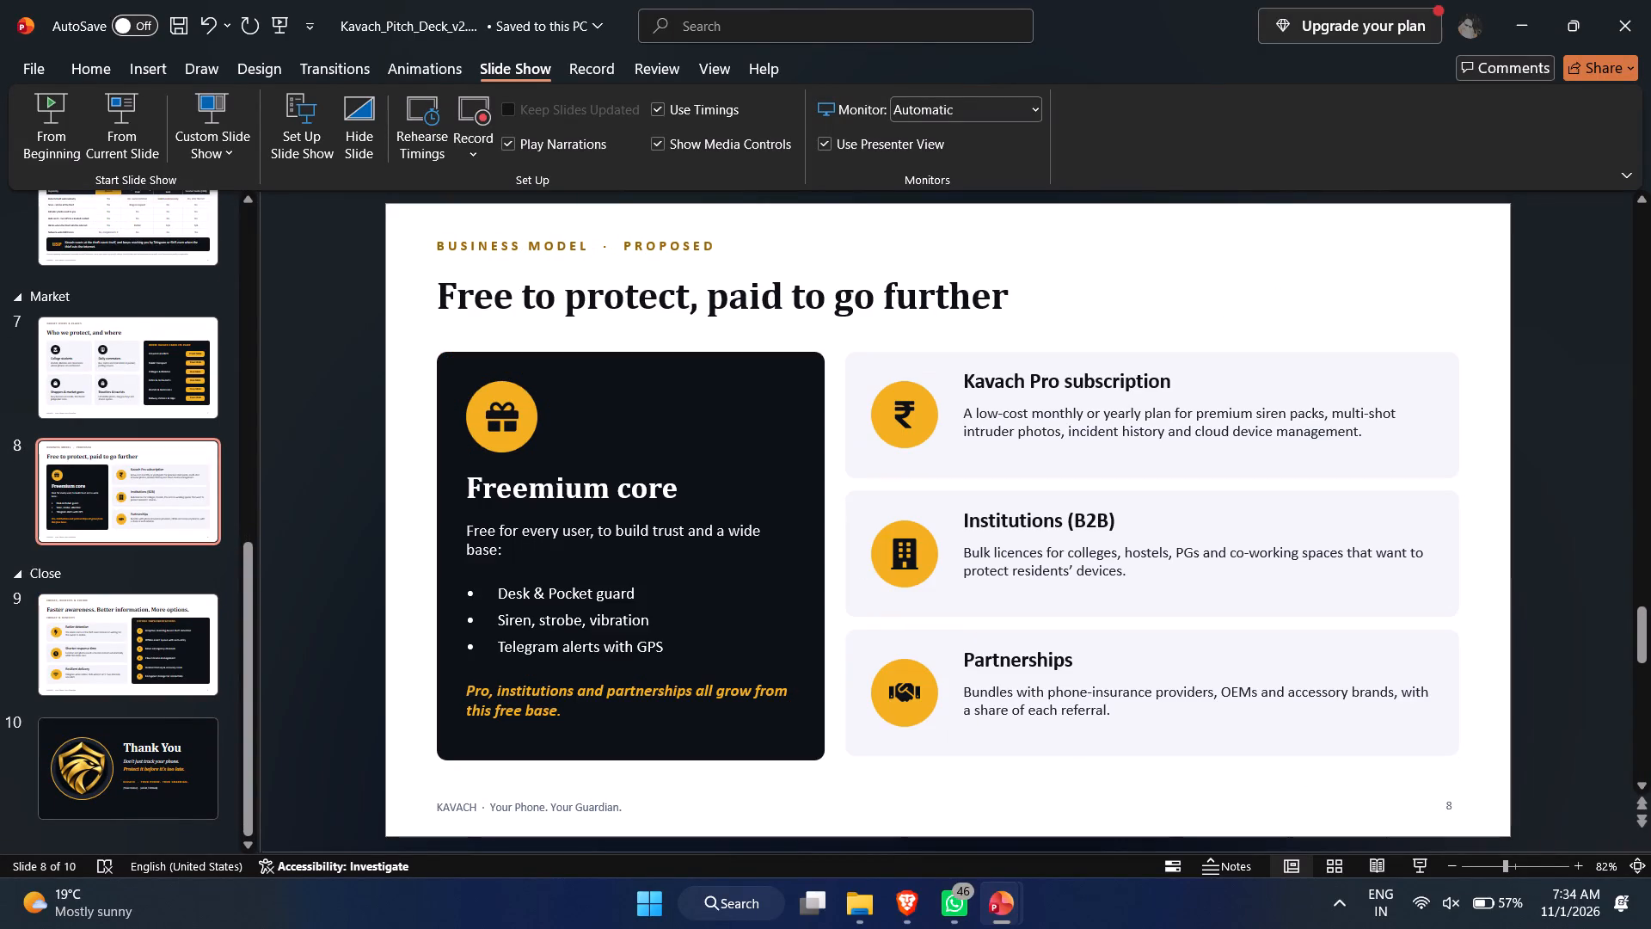
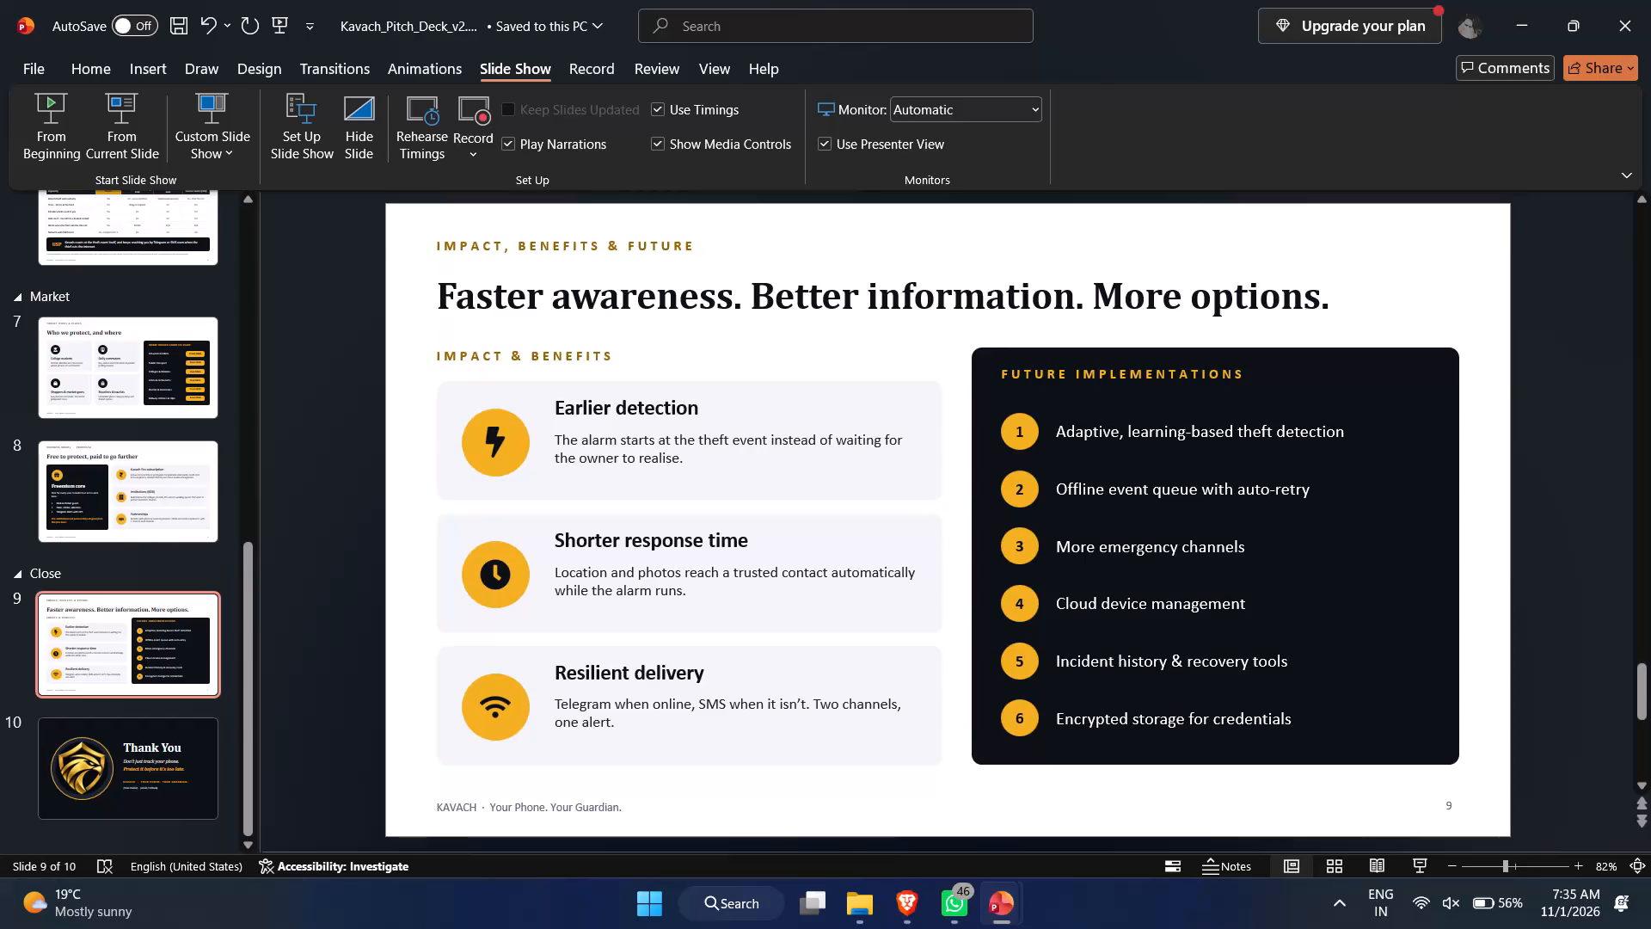
# Move on past the impact, benefits and future slide to the closing Thank You slide 10.
pyautogui.press('Left')
pyautogui.press('Right')
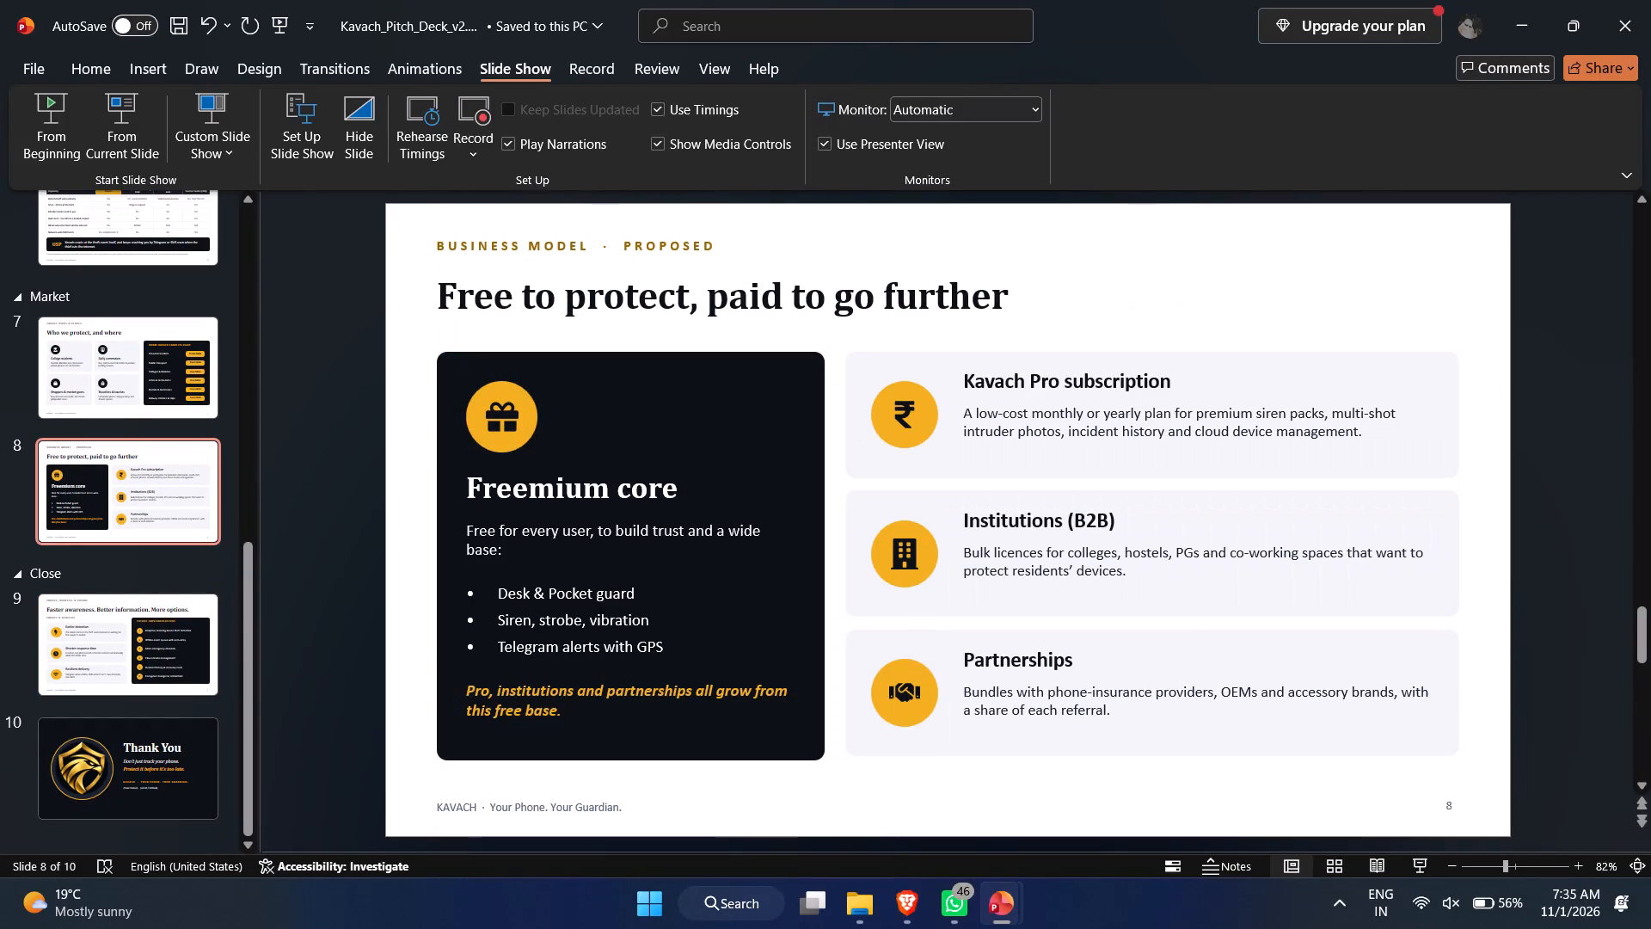
pyautogui.press('Right')
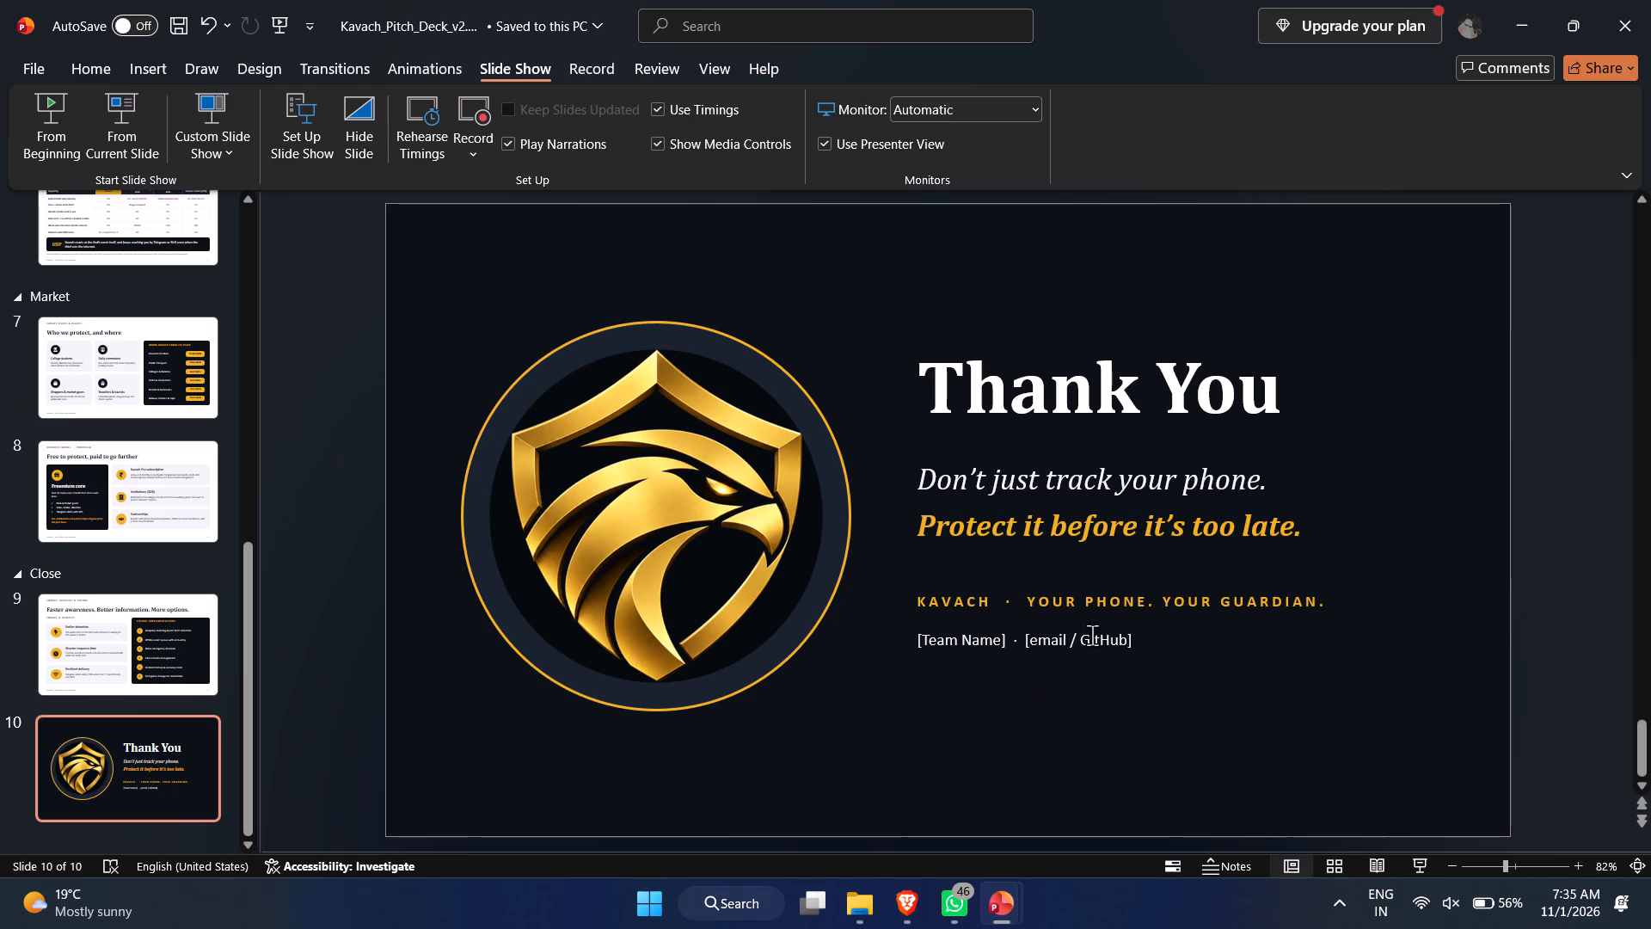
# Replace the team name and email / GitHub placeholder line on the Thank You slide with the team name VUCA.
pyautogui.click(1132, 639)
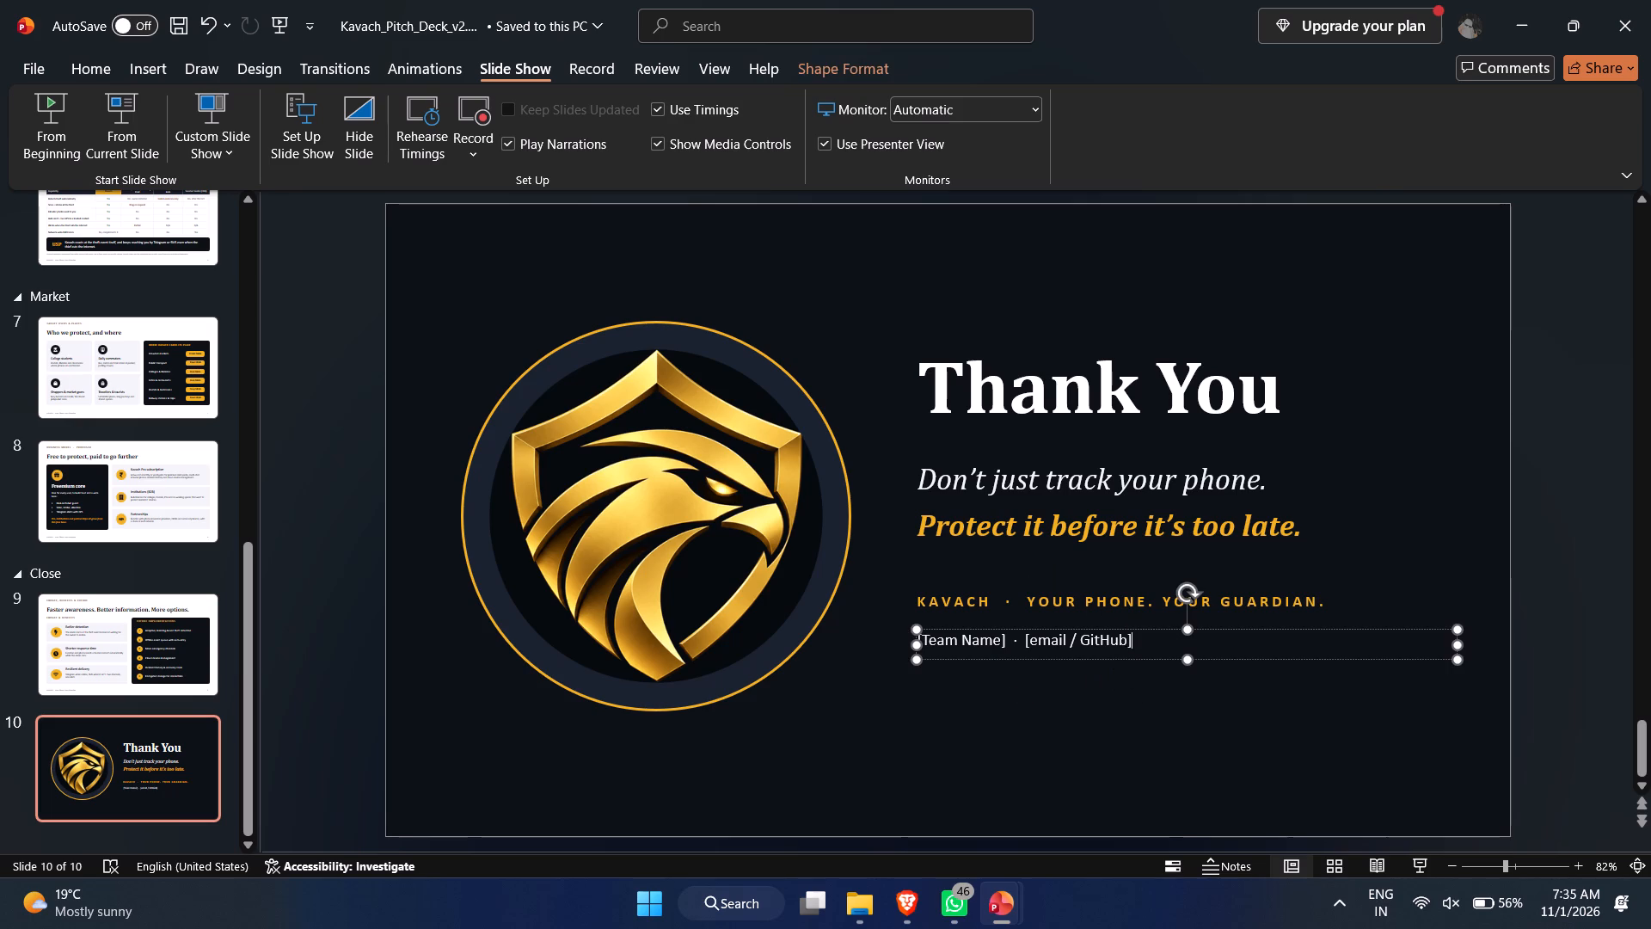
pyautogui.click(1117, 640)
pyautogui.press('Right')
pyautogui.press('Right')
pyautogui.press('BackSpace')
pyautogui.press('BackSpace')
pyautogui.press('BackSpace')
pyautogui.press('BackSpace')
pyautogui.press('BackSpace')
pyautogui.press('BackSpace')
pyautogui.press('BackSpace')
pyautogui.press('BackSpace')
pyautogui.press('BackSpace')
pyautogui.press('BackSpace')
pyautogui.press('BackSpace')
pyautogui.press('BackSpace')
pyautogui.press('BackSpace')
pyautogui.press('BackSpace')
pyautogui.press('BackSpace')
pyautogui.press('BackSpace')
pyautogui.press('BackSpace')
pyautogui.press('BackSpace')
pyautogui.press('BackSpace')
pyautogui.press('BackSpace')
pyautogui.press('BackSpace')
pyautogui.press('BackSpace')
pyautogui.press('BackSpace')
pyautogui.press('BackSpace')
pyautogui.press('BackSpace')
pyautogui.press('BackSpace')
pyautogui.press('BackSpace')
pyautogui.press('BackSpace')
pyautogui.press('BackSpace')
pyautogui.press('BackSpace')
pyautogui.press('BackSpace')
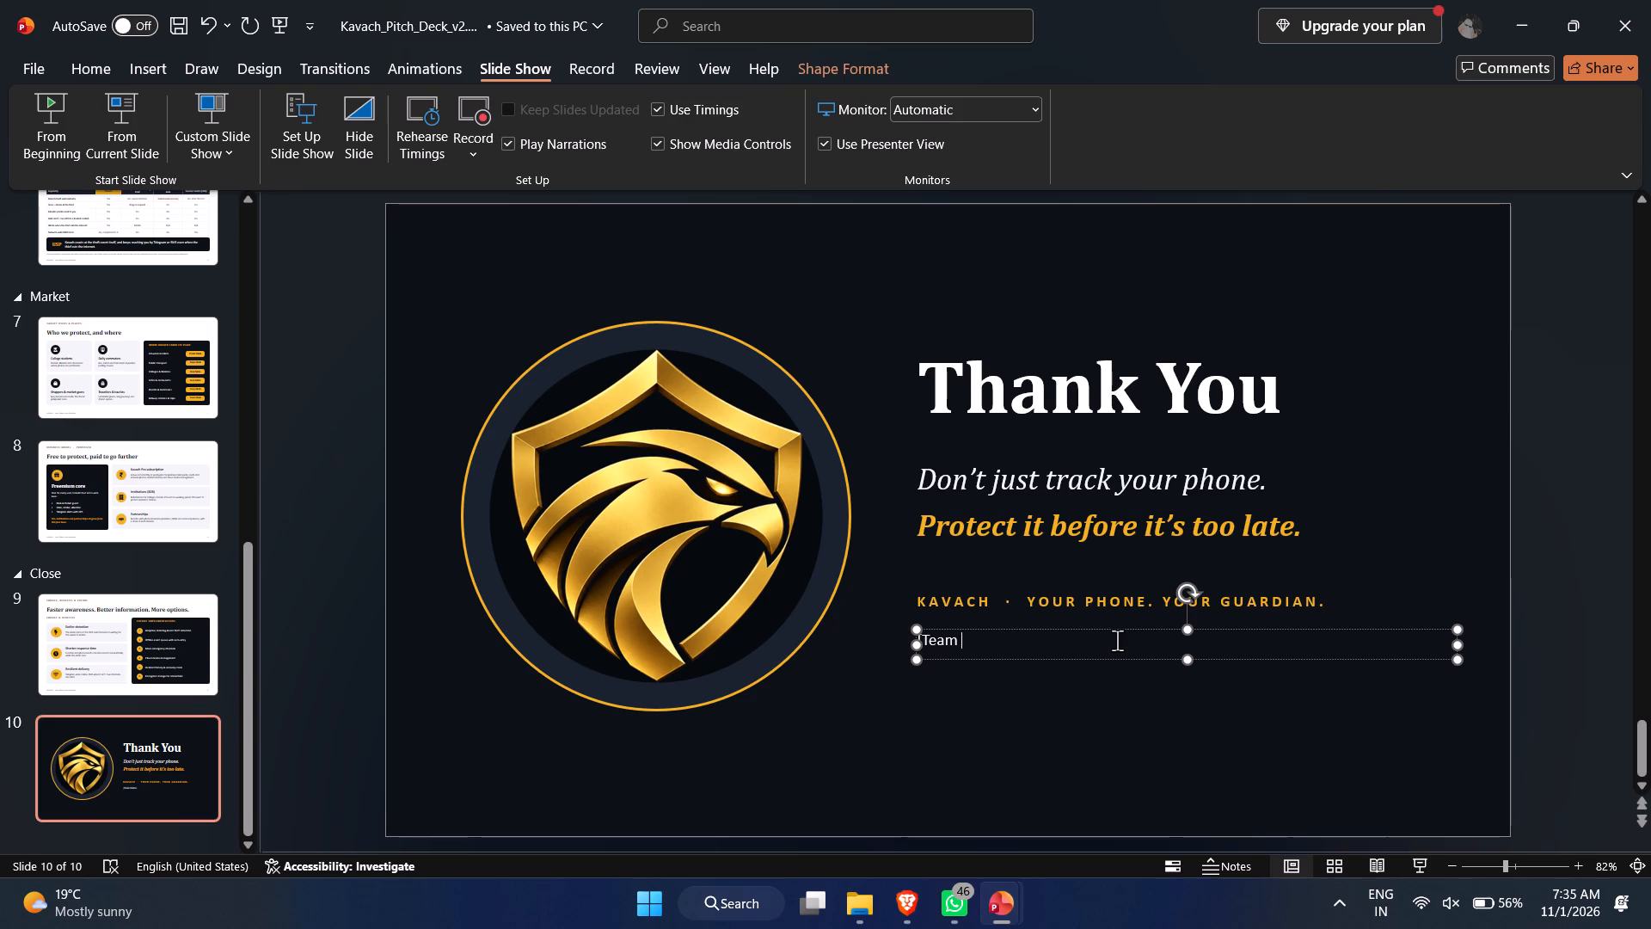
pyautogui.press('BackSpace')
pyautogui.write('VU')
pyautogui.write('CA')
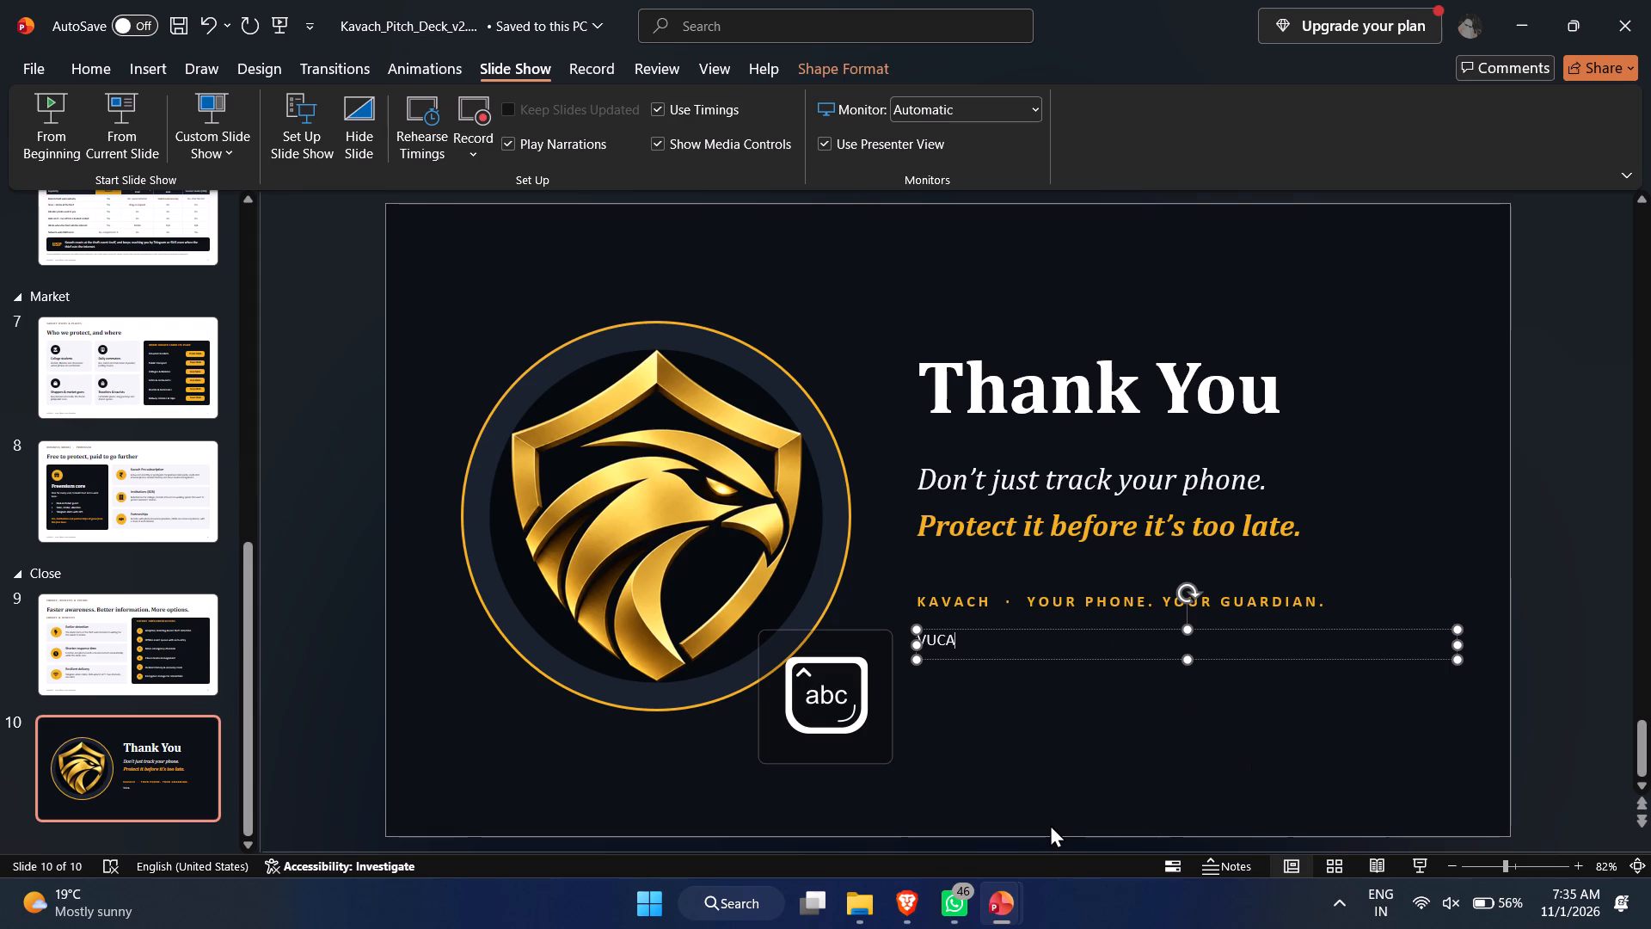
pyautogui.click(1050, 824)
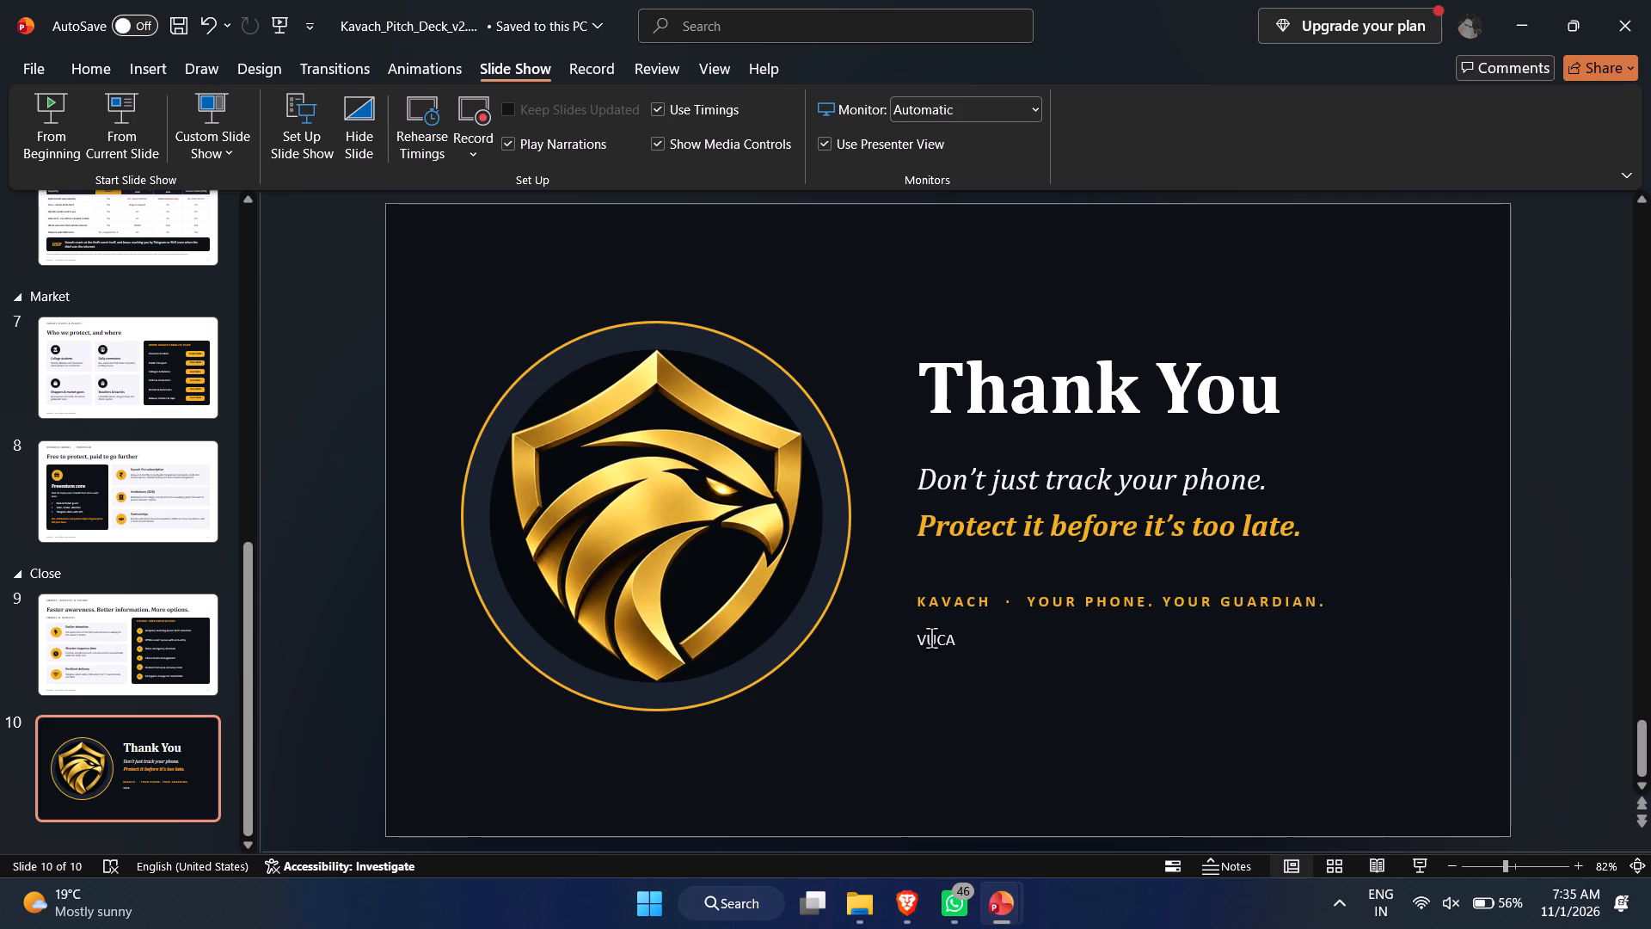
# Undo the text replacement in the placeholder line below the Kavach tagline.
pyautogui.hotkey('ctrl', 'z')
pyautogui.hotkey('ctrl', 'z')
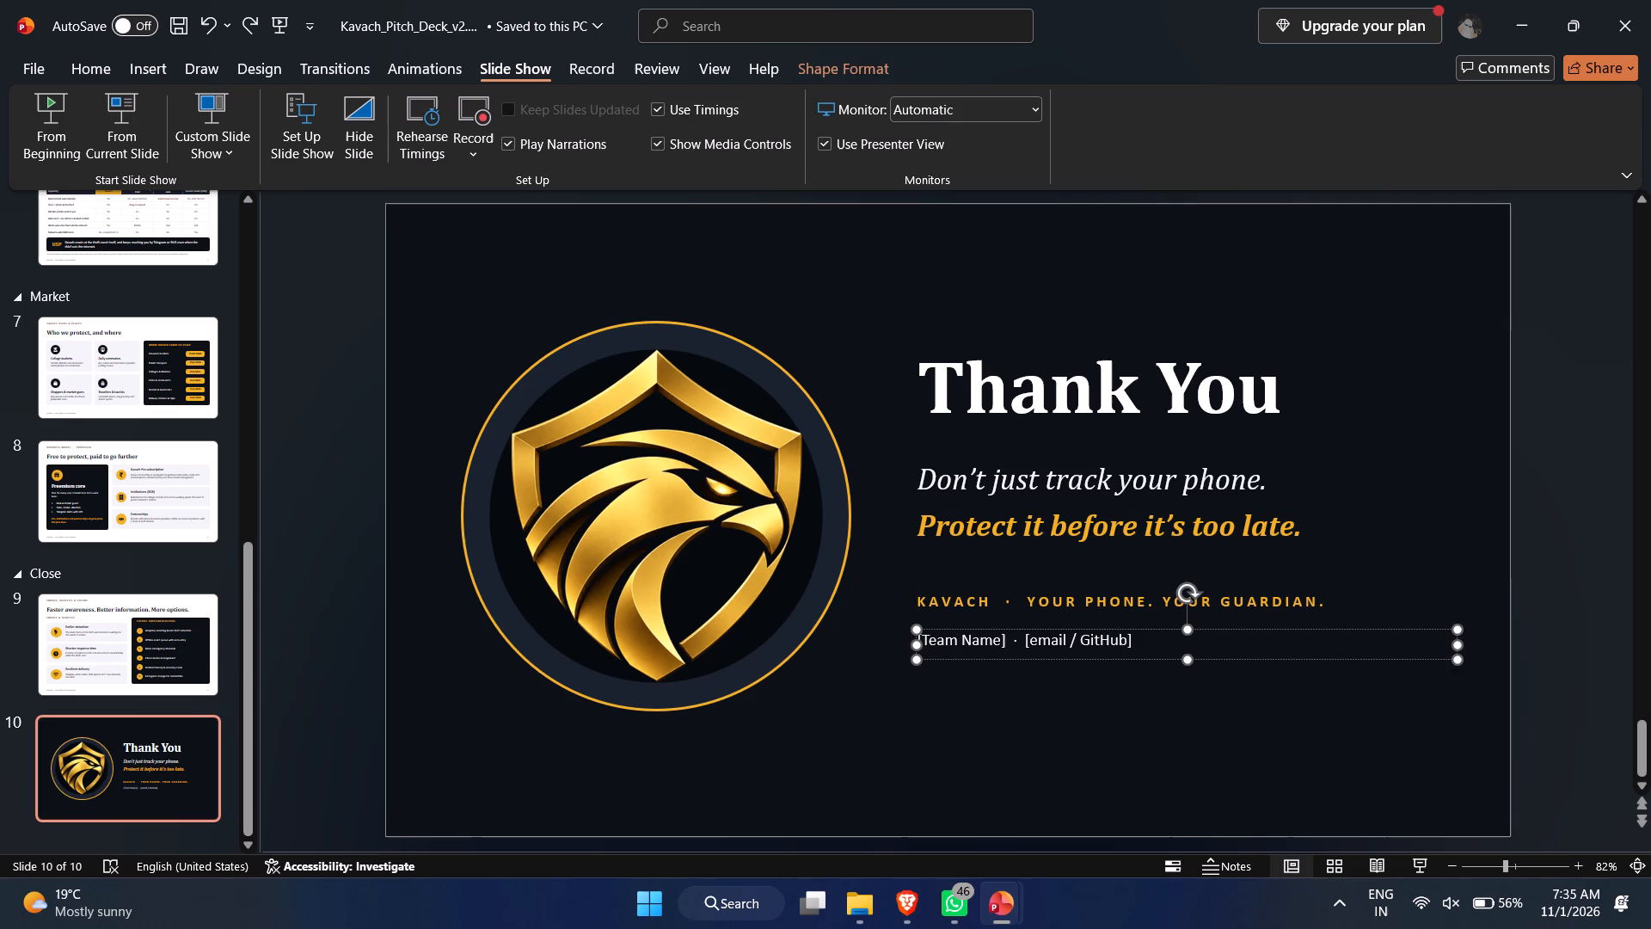
# Clear the whole team name and email / GitHub placeholder line on the Thank You slide and enter VUCA instead.
pyautogui.press('BackSpace')
pyautogui.press('BackSpace')
pyautogui.press('BackSpace')
pyautogui.press('BackSpace')
pyautogui.press('BackSpace')
pyautogui.press('BackSpace')
pyautogui.press('BackSpace')
pyautogui.press('BackSpace')
pyautogui.press('BackSpace')
pyautogui.press('BackSpace')
pyautogui.press('BackSpace')
pyautogui.press('BackSpace')
pyautogui.press('BackSpace')
pyautogui.press('BackSpace')
pyautogui.press('BackSpace')
pyautogui.press('BackSpace')
pyautogui.press('BackSpace')
pyautogui.press('BackSpace')
pyautogui.press('BackSpace')
pyautogui.press('BackSpace')
pyautogui.press('BackSpace')
pyautogui.press('BackSpace')
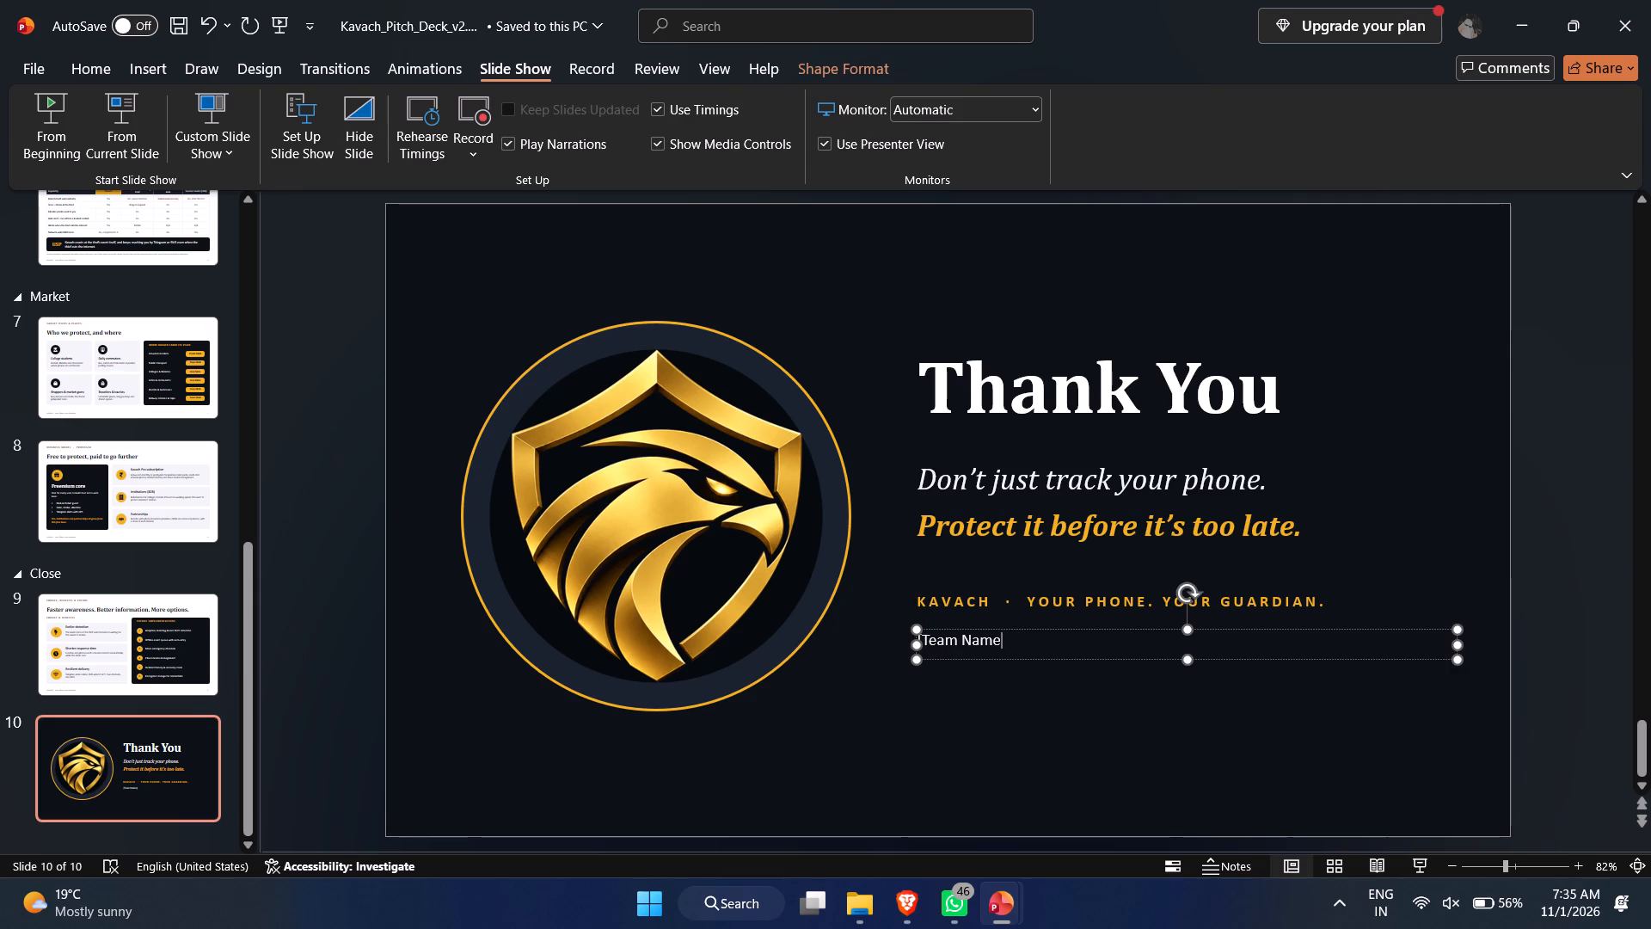
pyautogui.press('Left')
pyautogui.press('Left')
pyautogui.press('Left')
pyautogui.press('Left')
pyautogui.press('Left')
pyautogui.press('Left')
pyautogui.press('Left')
pyautogui.press('Left')
pyautogui.press('Left')
pyautogui.press('BackSpace')
pyautogui.press('Right')
pyautogui.press('Right')
pyautogui.press('Right')
pyautogui.press('Right')
pyautogui.press('Right')
pyautogui.press('Right')
pyautogui.press('Right')
pyautogui.press('Right')
pyautogui.press('Right')
pyautogui.press('Right')
pyautogui.press('Right')
pyautogui.press('Right')
pyautogui.press('BackSpace')
pyautogui.press('BackSpace')
pyautogui.press('BackSpace')
pyautogui.press('BackSpace')
pyautogui.press('BackSpace')
pyautogui.press('BackSpace')
pyautogui.press('BackSpace')
pyautogui.press('BackSpace')
pyautogui.press('BackSpace')
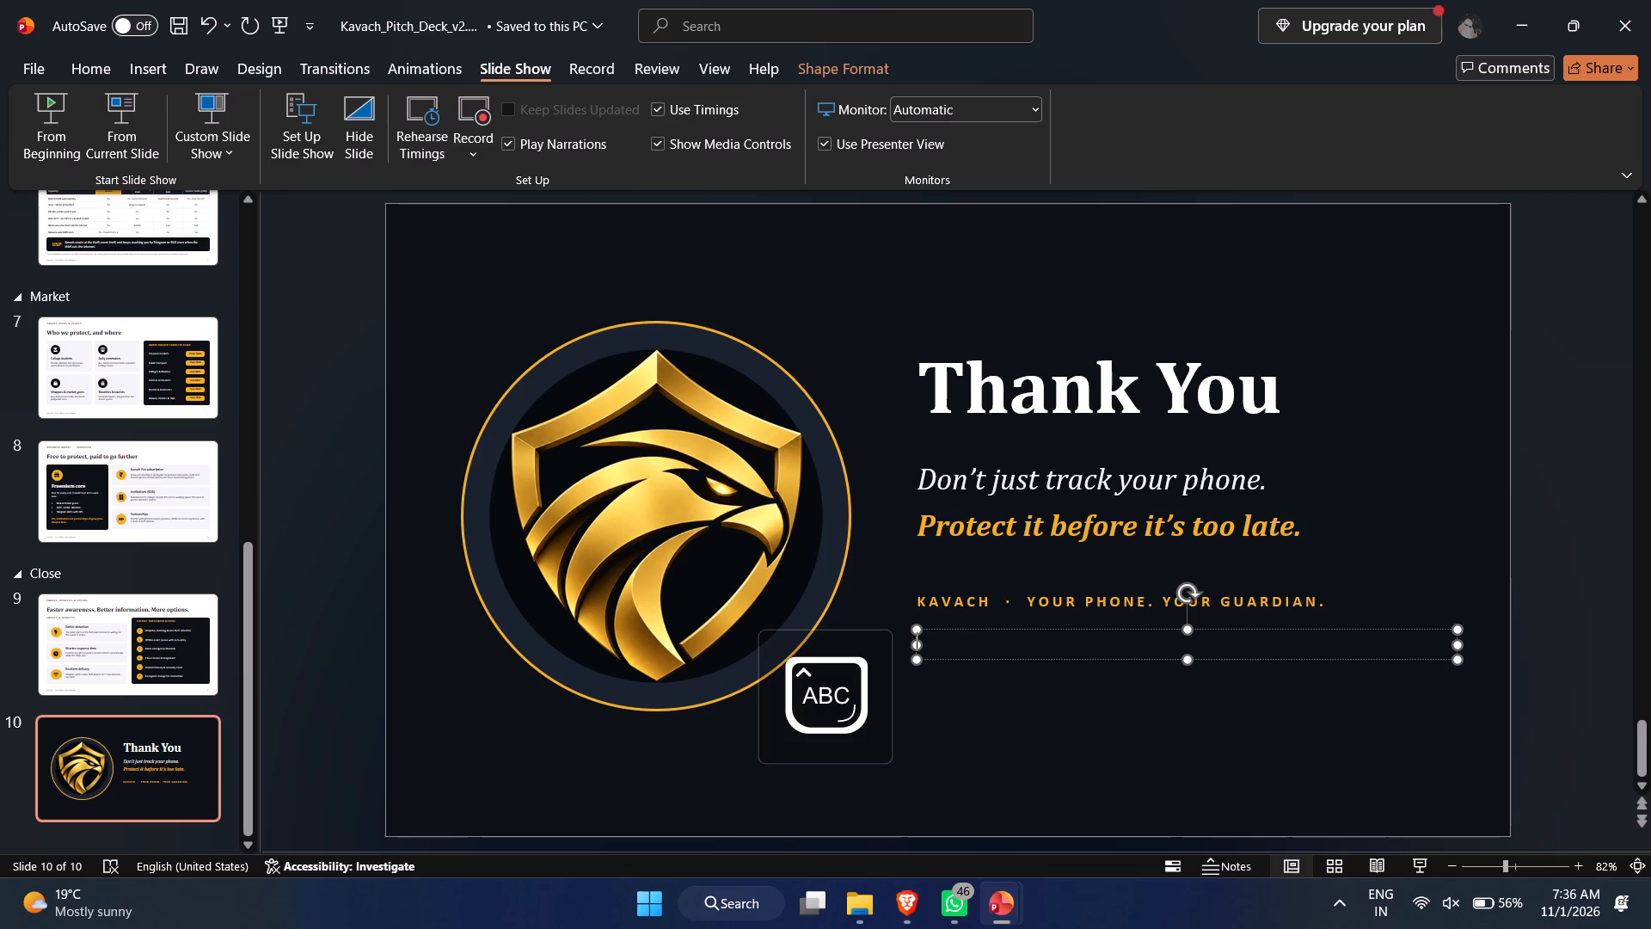
pyautogui.write('VUCA')
pyautogui.click(638, 735)
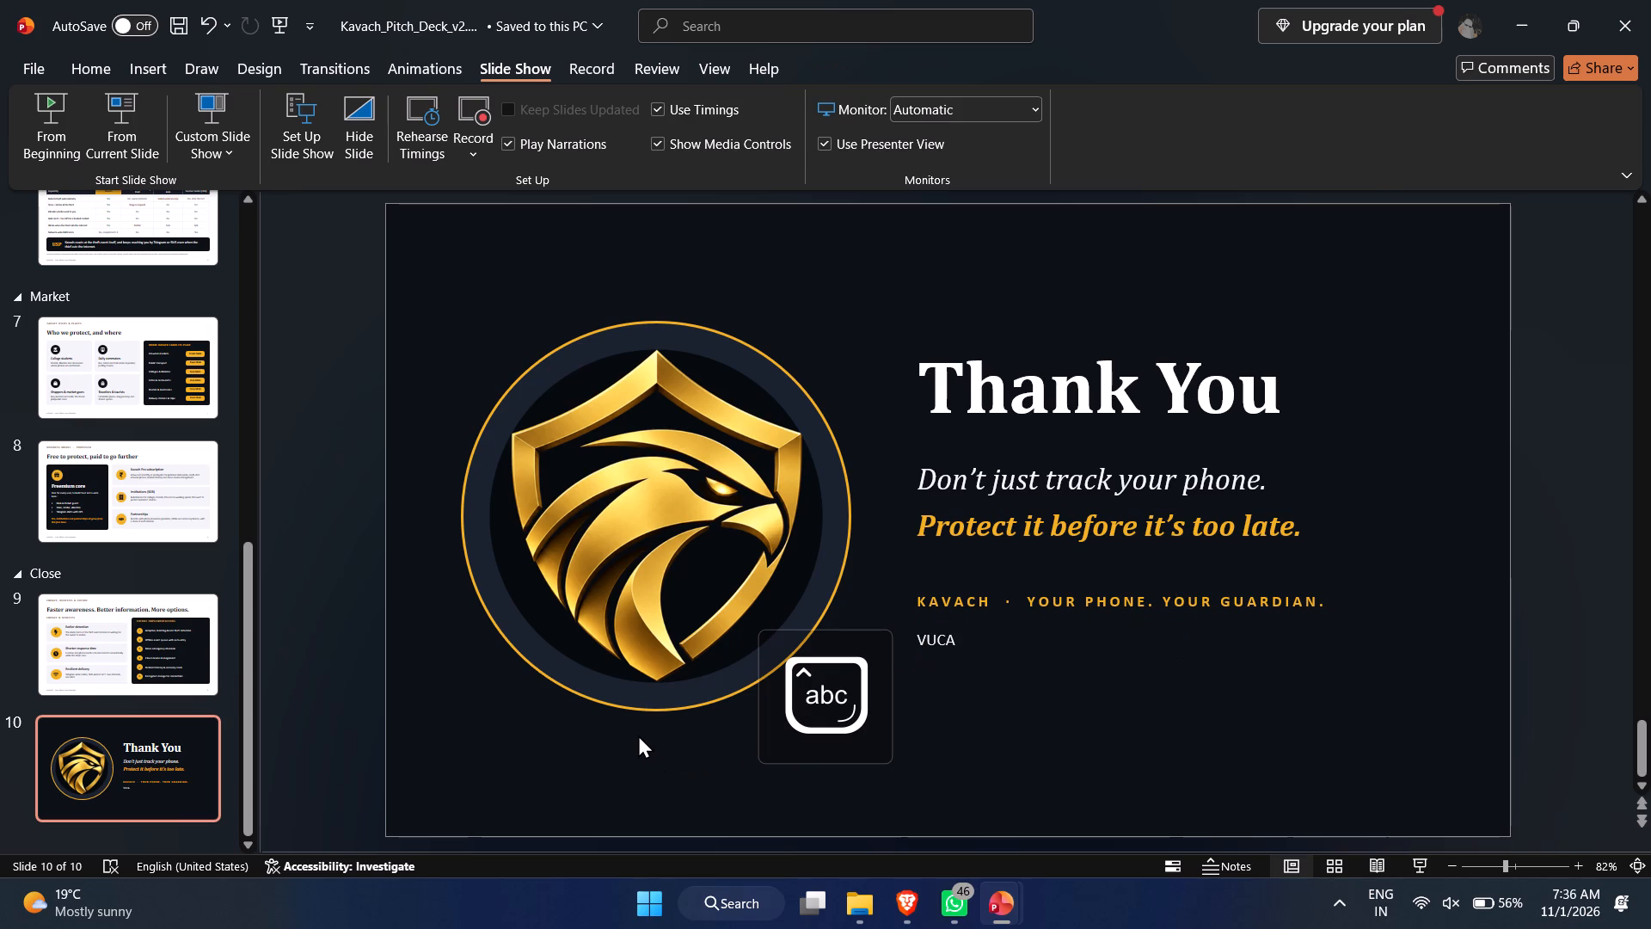
# Review slides 3 to 6 again, from the phone theft statistics to the competitor comparison table.
pyautogui.scroll(8, 107, 638)
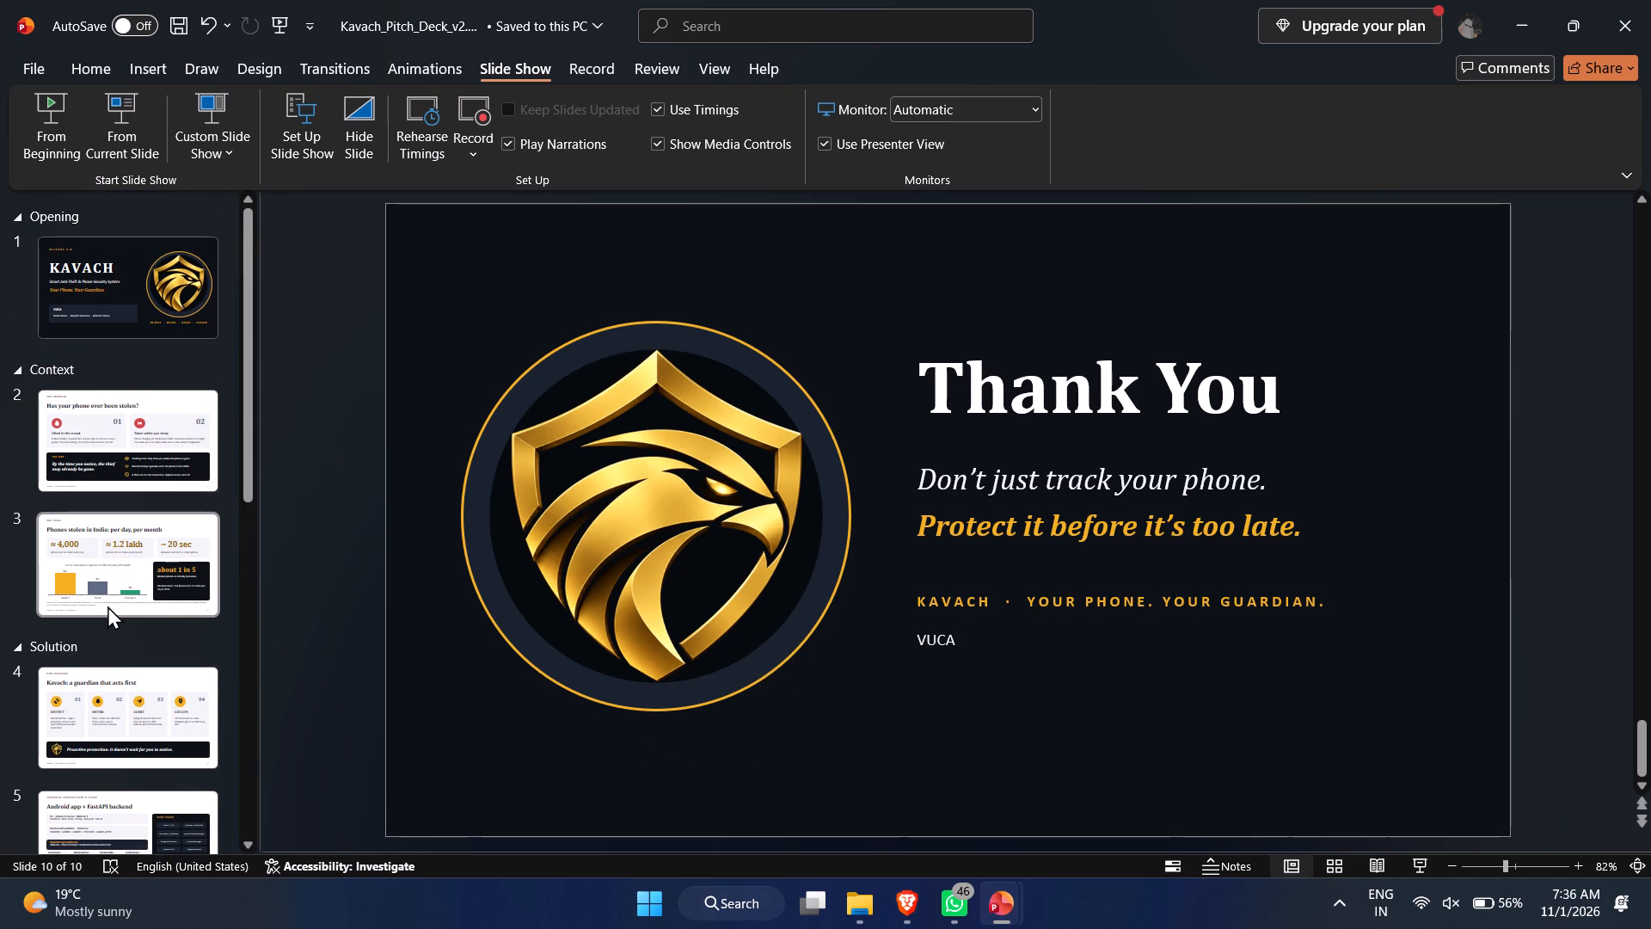
pyautogui.click(107, 605)
pyautogui.click(146, 699)
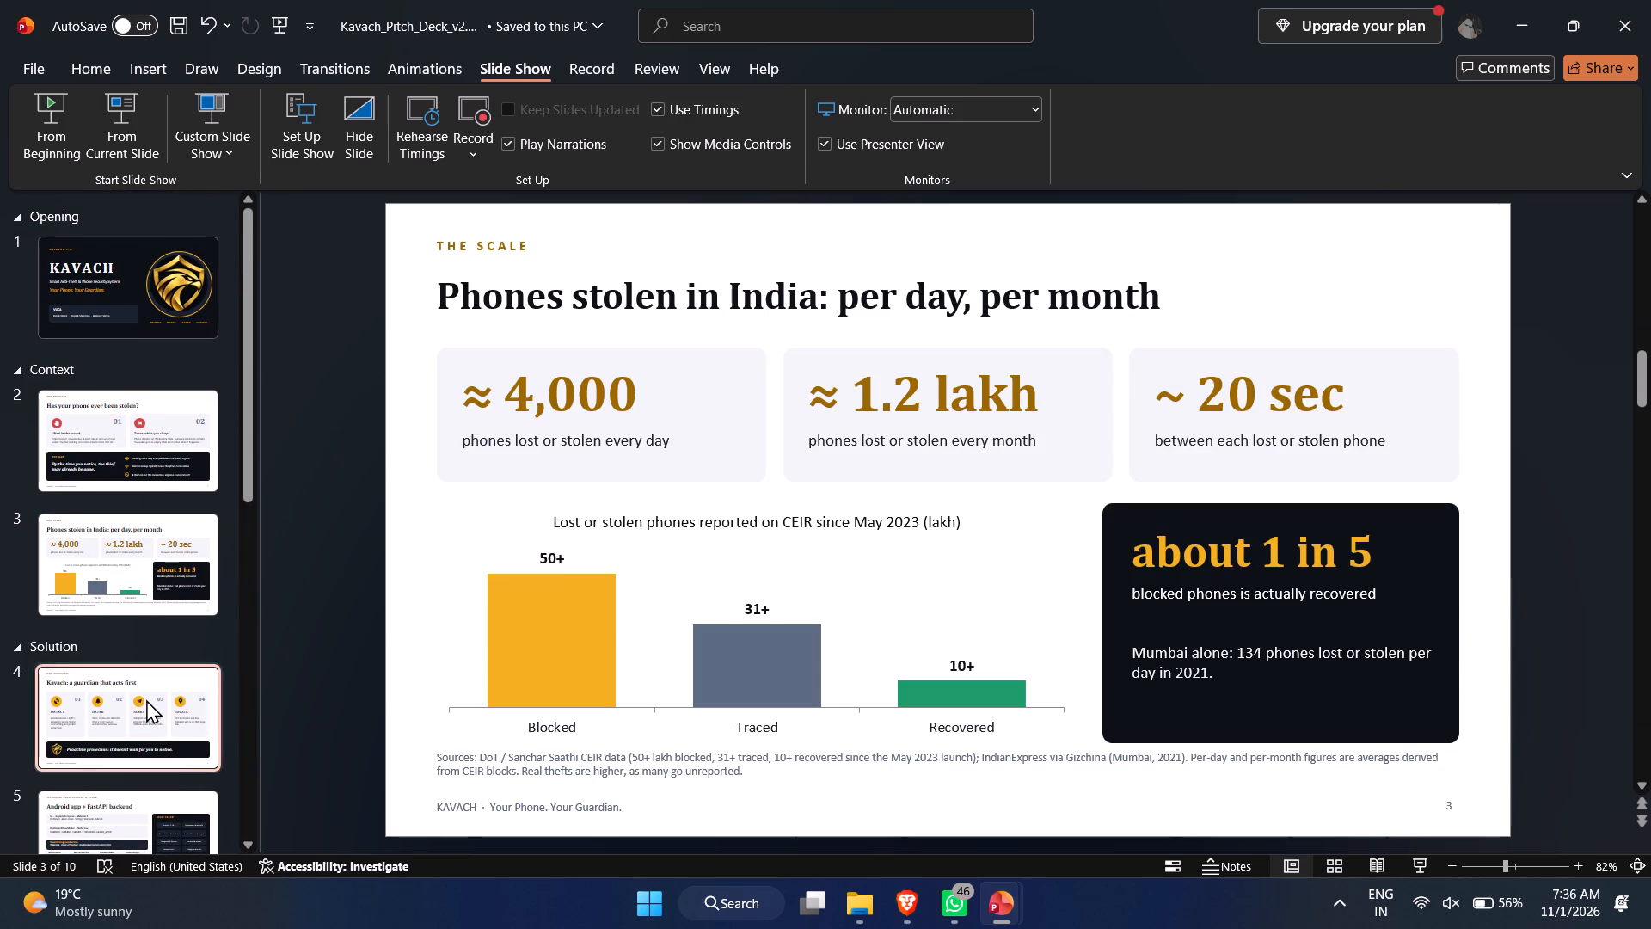
pyautogui.scroll(-2, 146, 699)
pyautogui.click(132, 685)
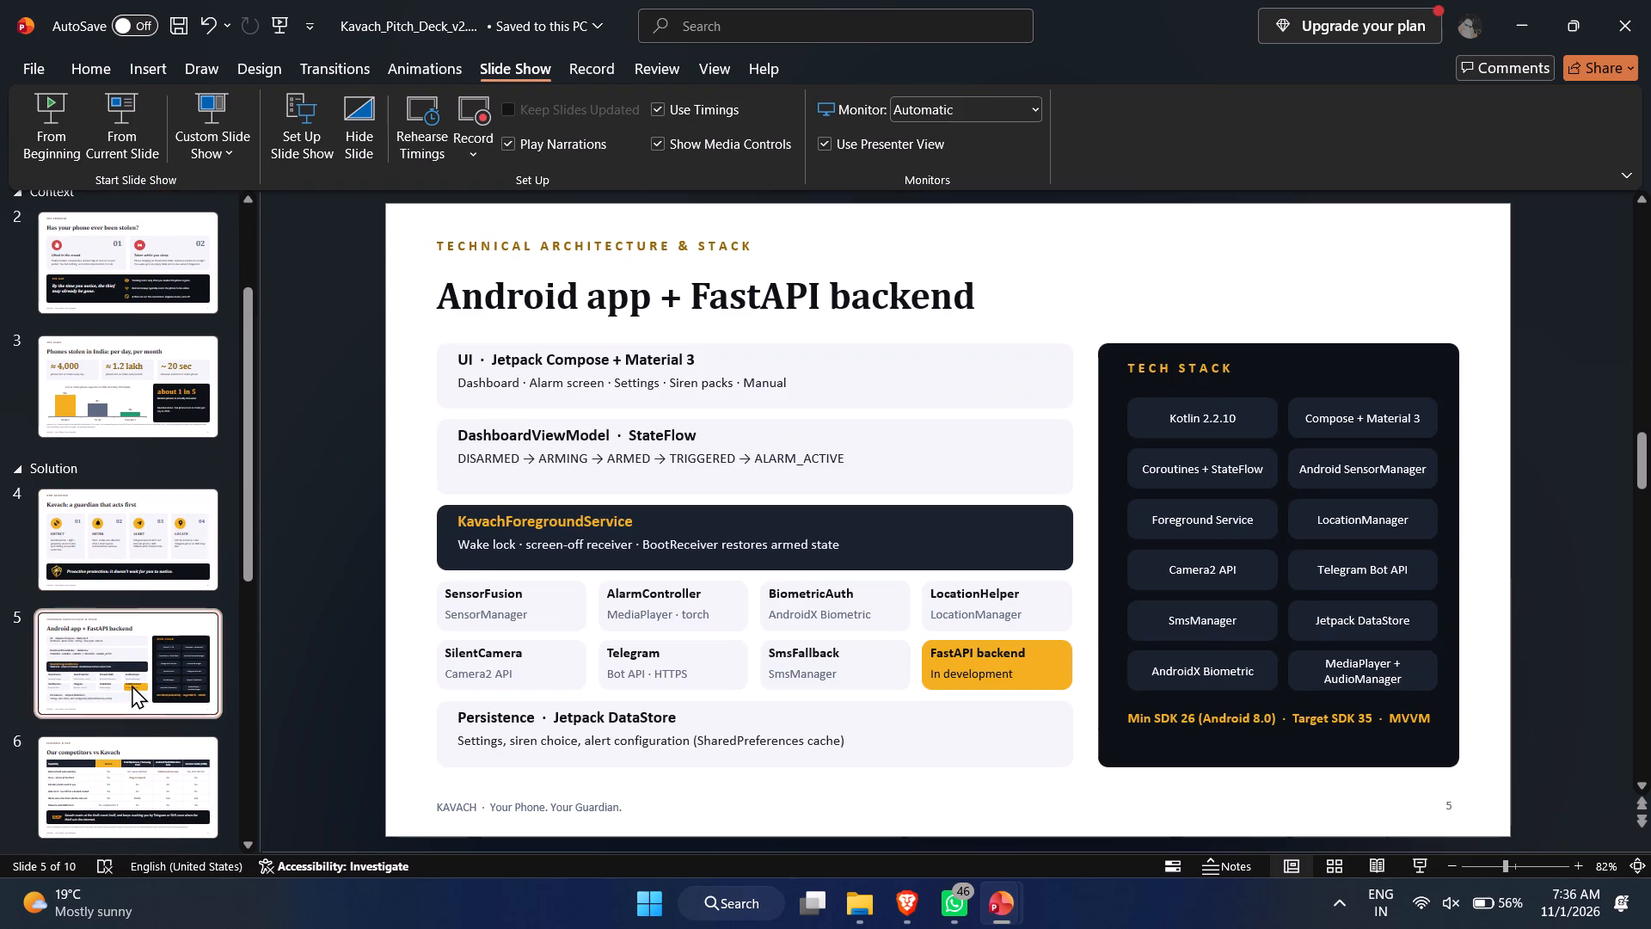
pyautogui.click(132, 782)
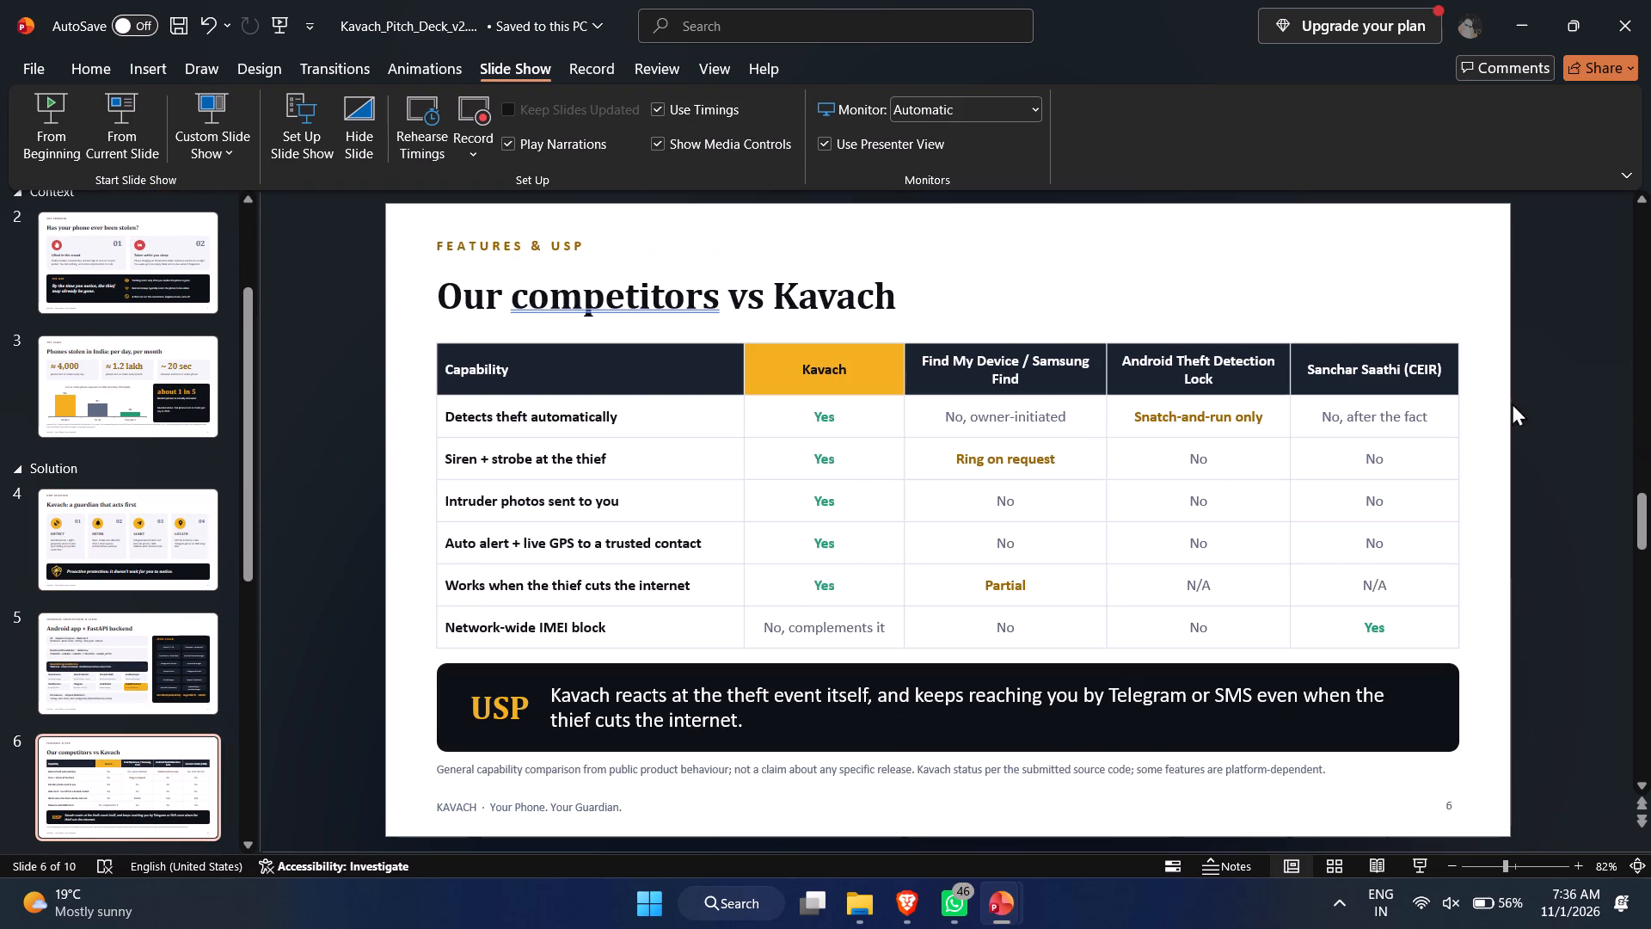
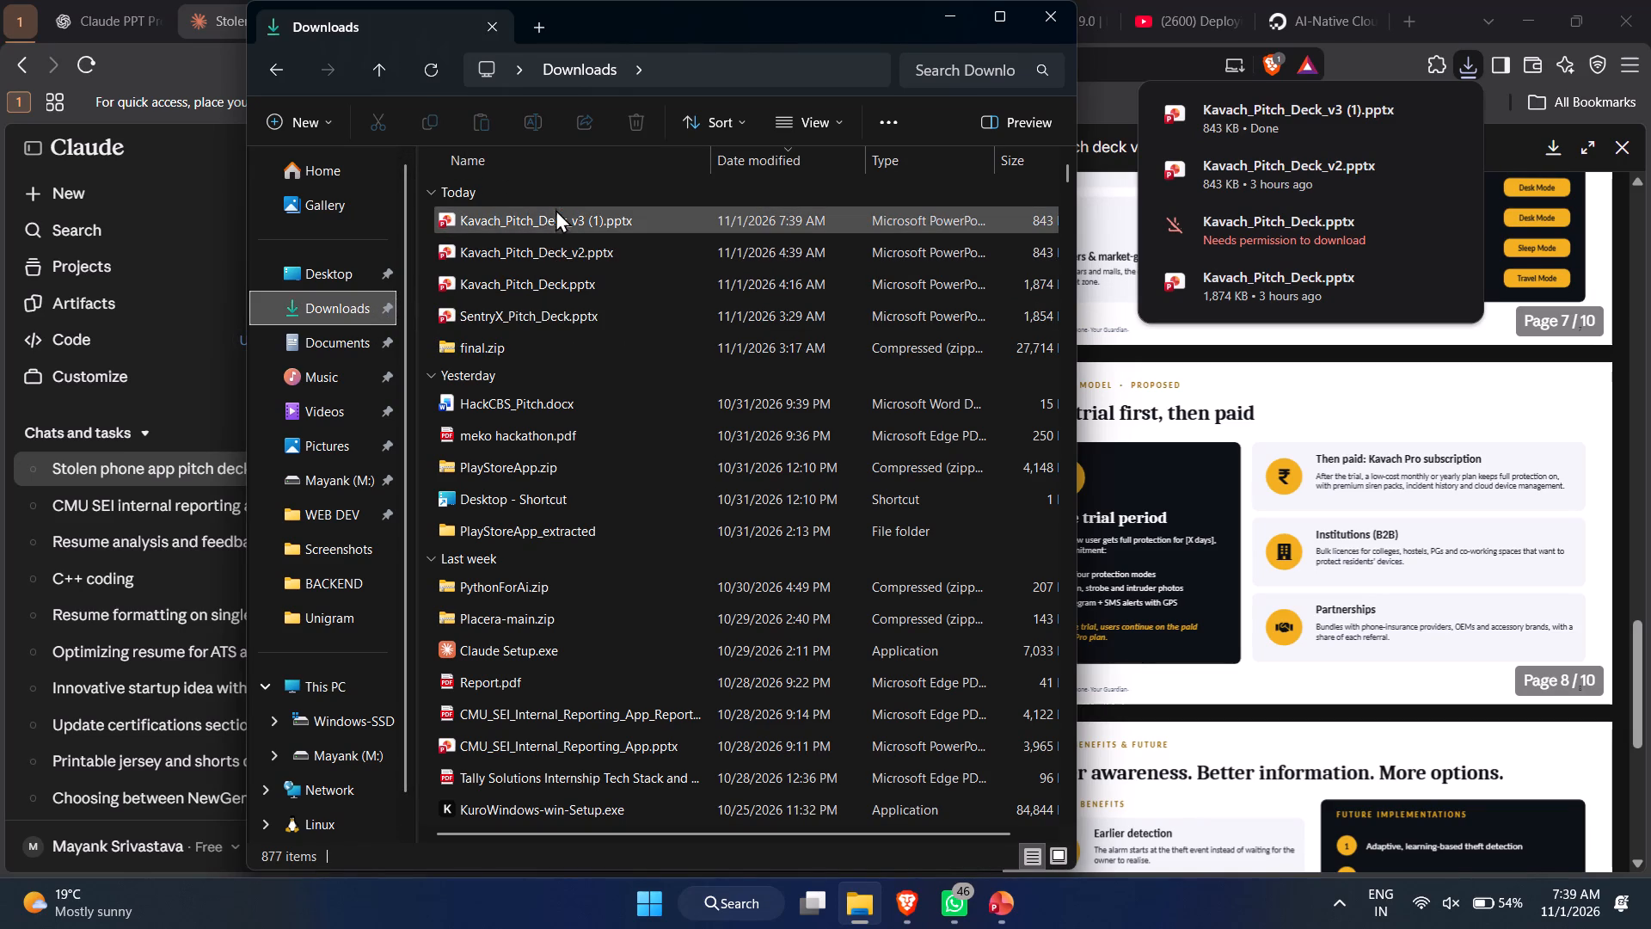
pyautogui.doubleClick(555, 213)
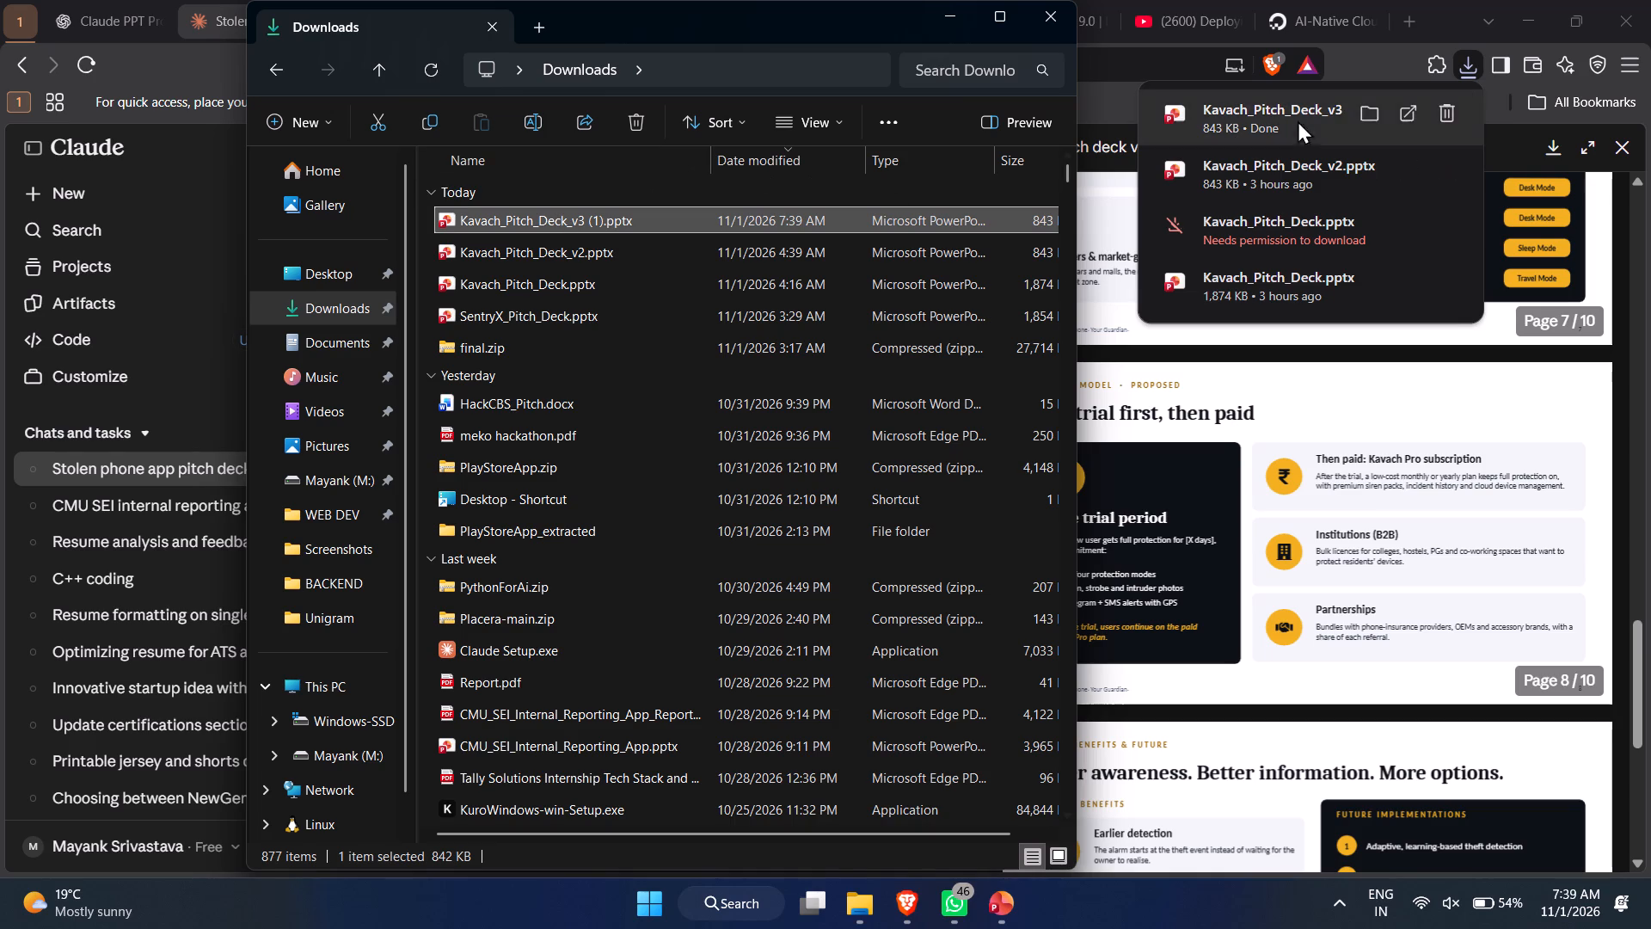
pyautogui.click(1523, 6)
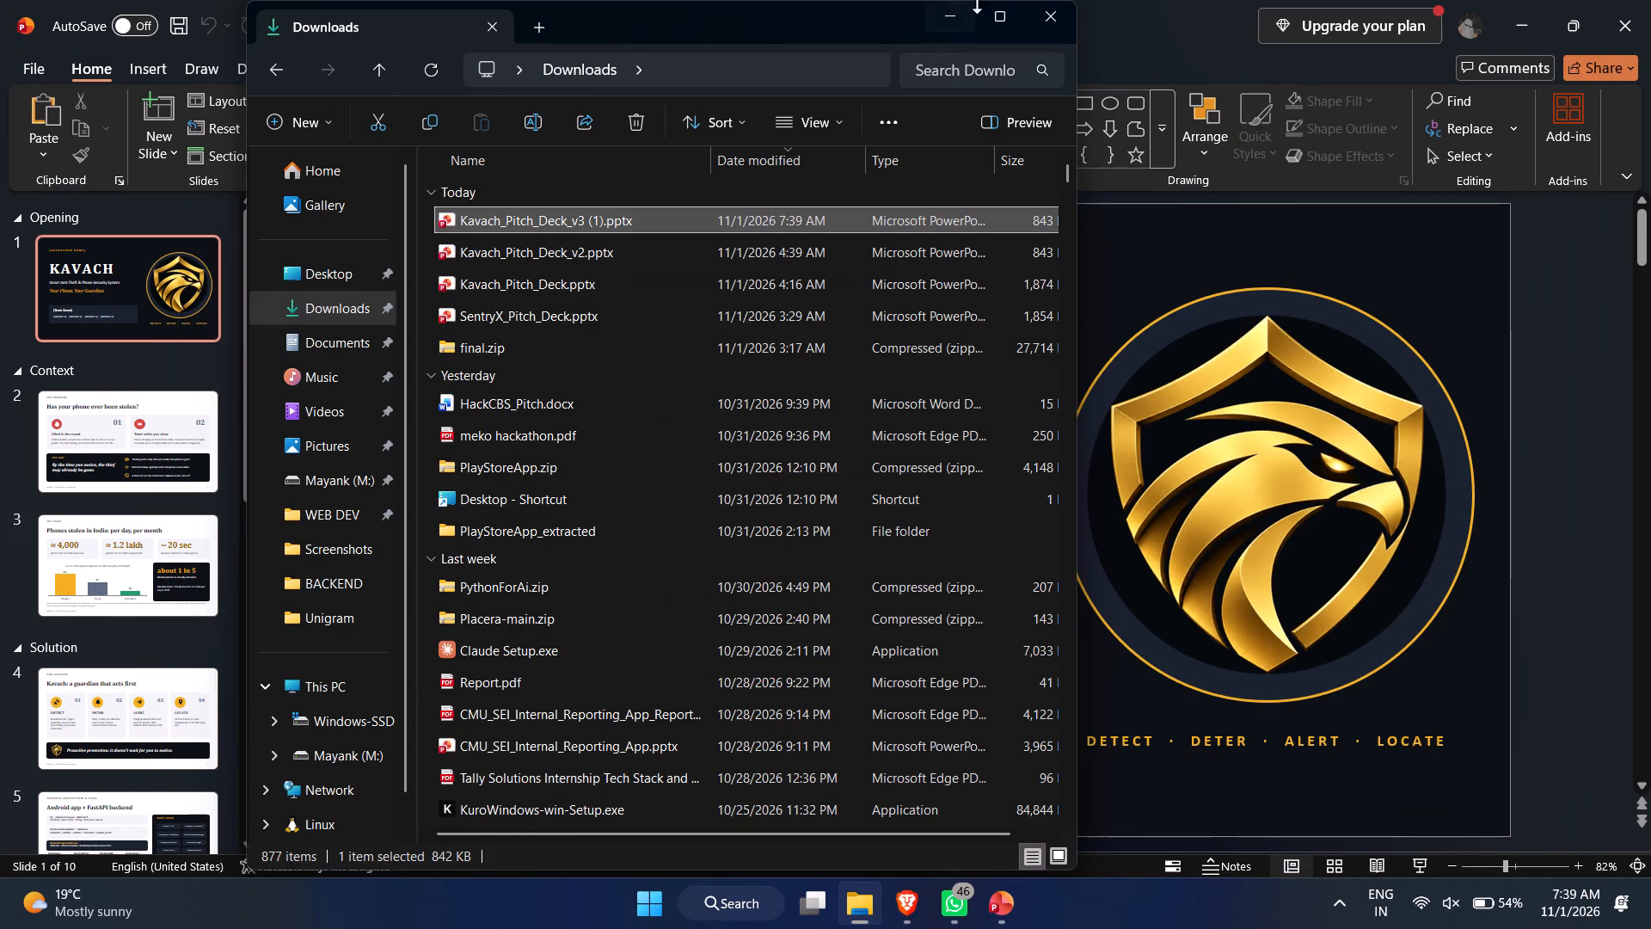
pyautogui.click(949, 14)
# Open slide 8 of the v3 deck and close the original Kavach_Pitch_Deck.pptx presentation.
pyautogui.scroll(-3, 36, 660)
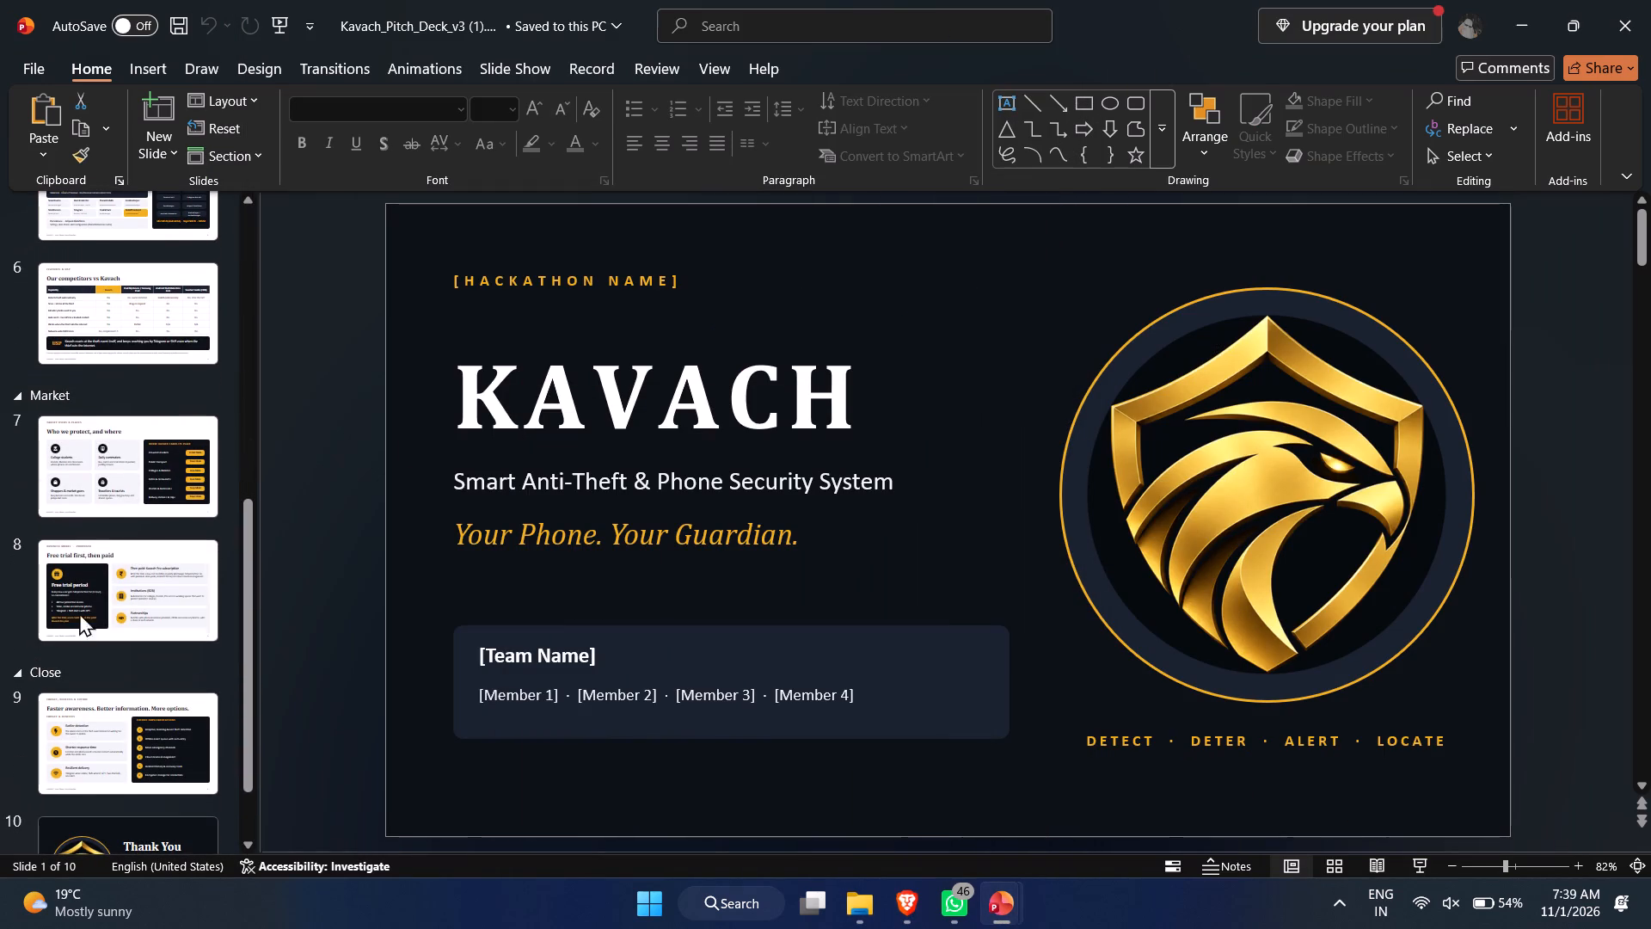
pyautogui.click(104, 608)
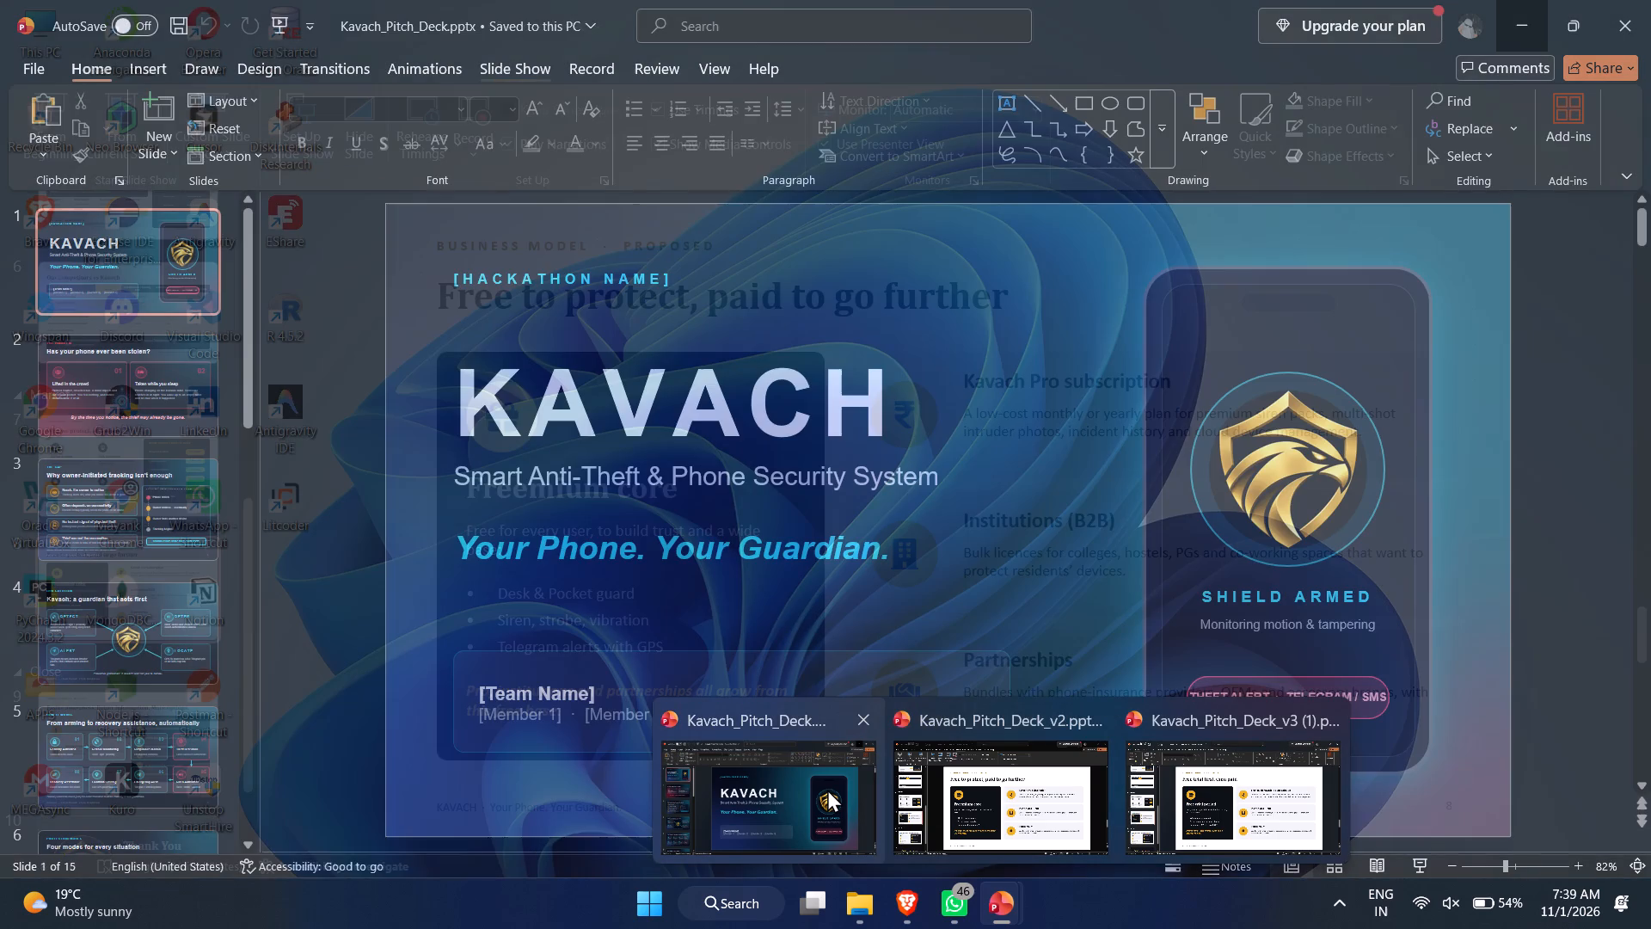
pyautogui.click(859, 720)
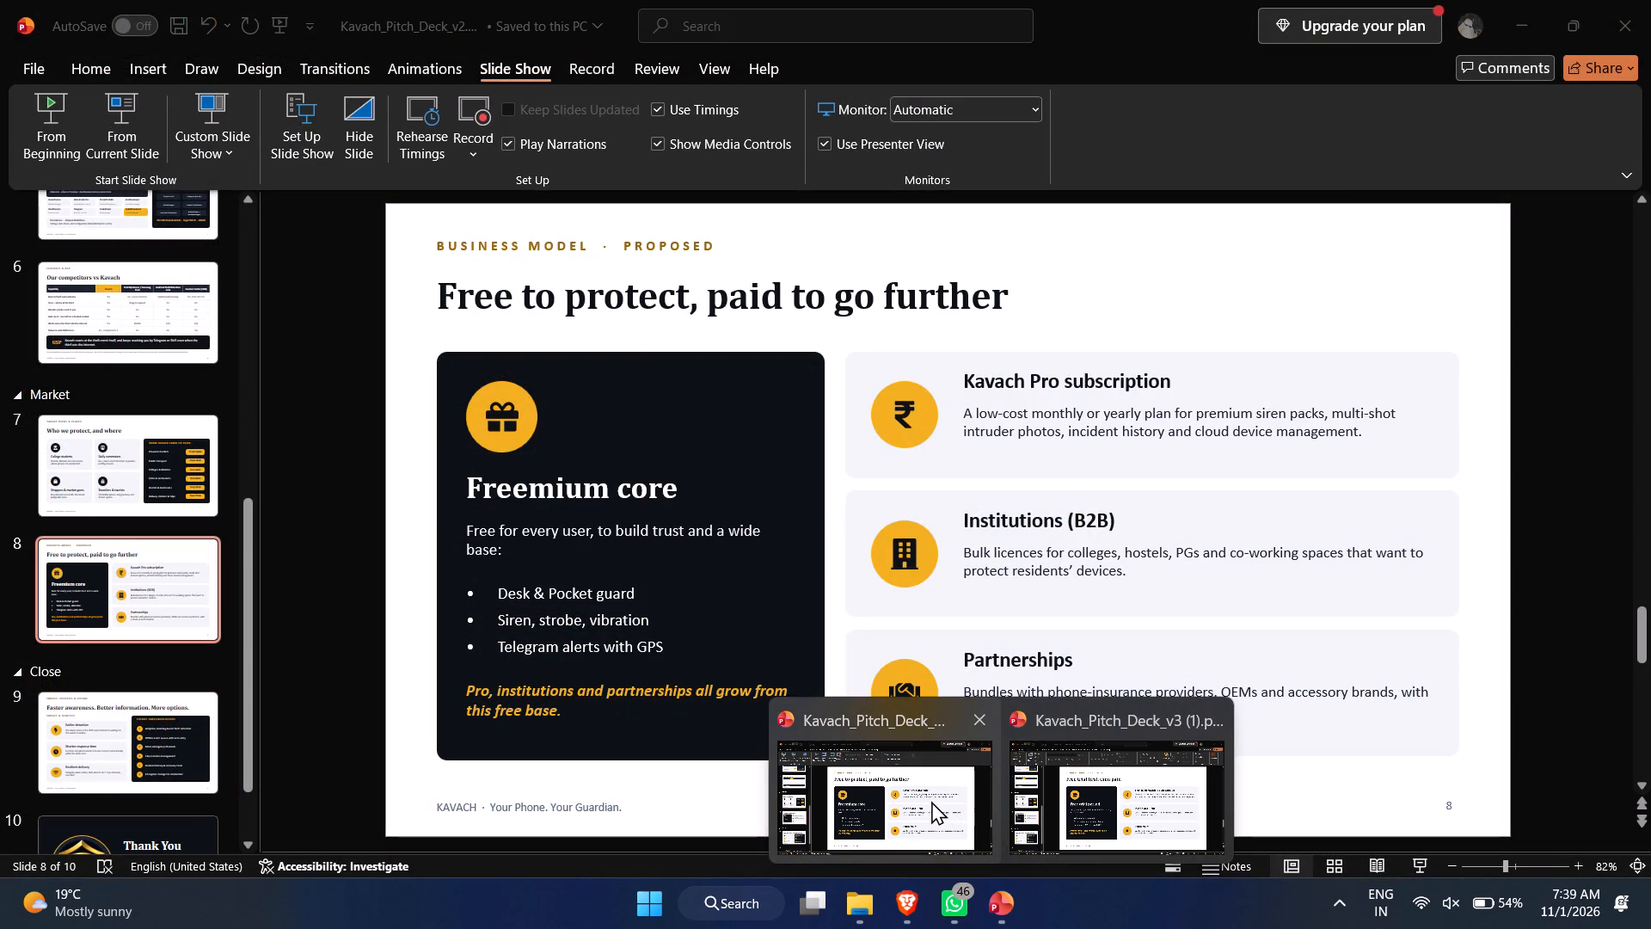
# Copy all objects from slide 8, "Free trial first, then paid", in Kavach_Pitch_Deck_v3 (1).pptx.
pyautogui.click(1042, 792)
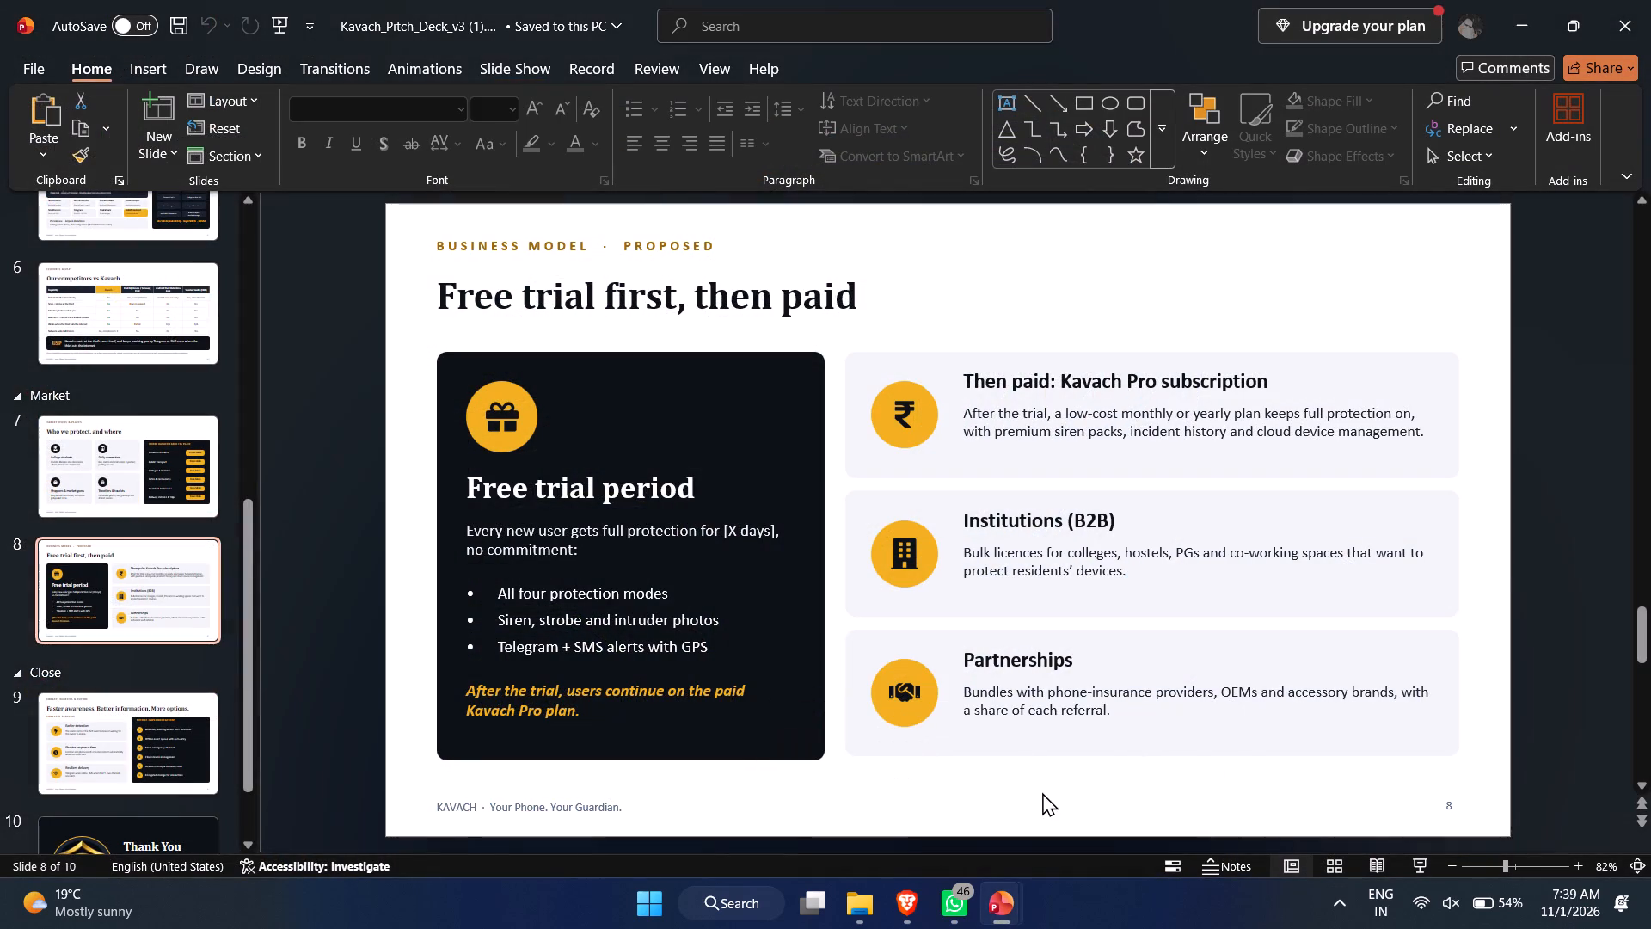
pyautogui.click(842, 354)
pyautogui.click(1008, 291)
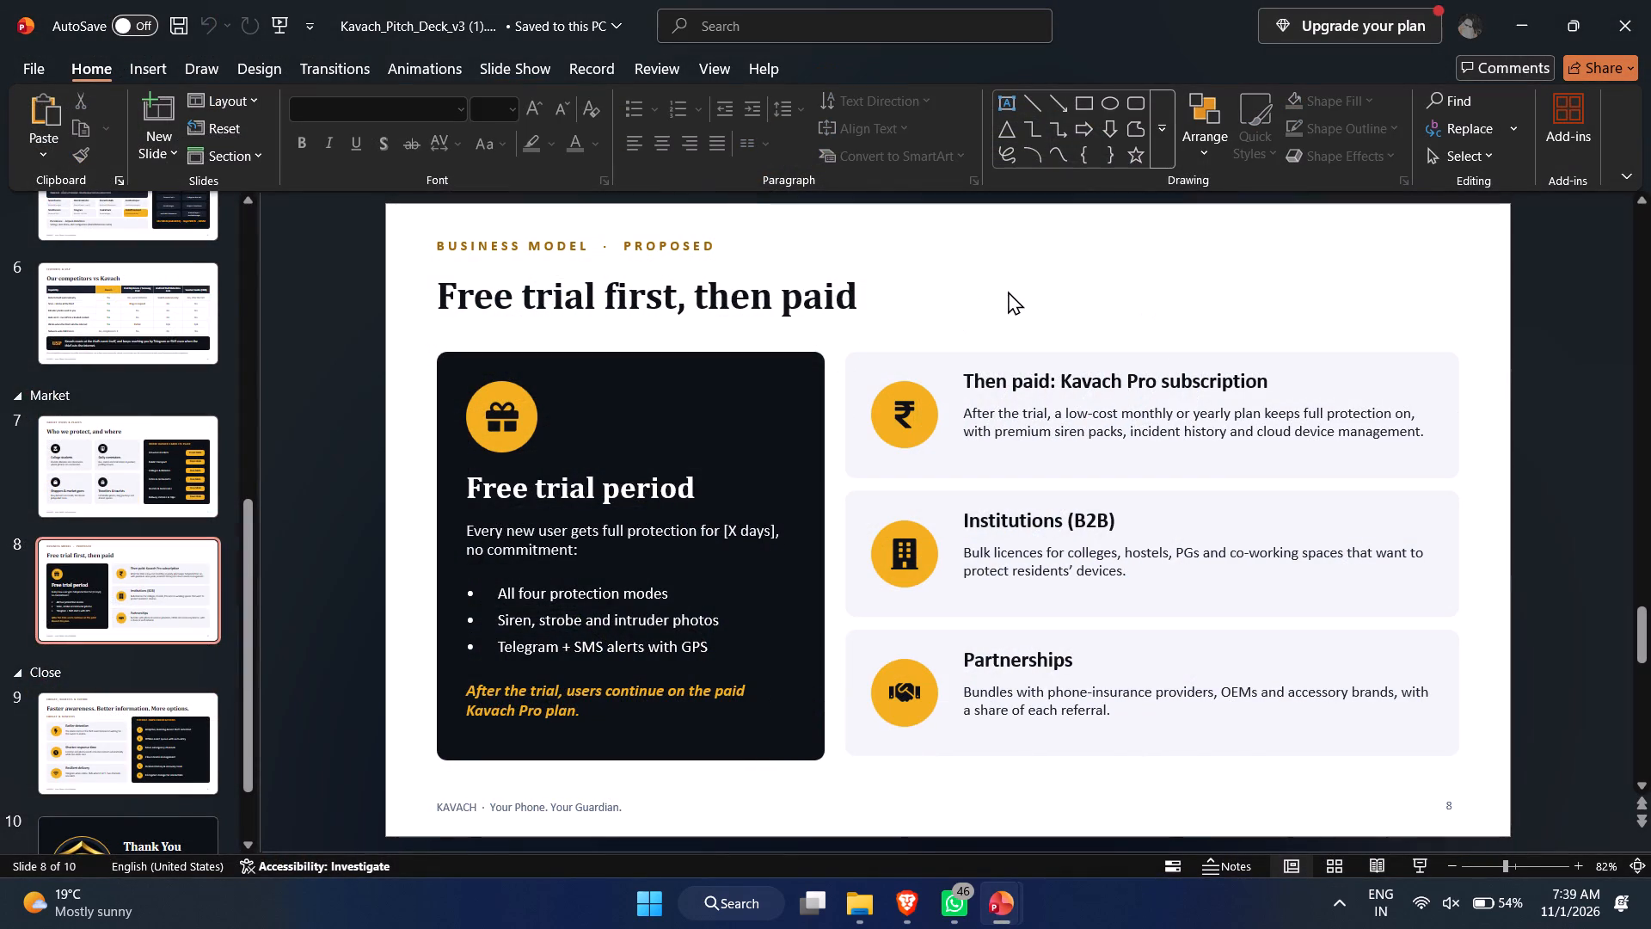
pyautogui.click(90, 597)
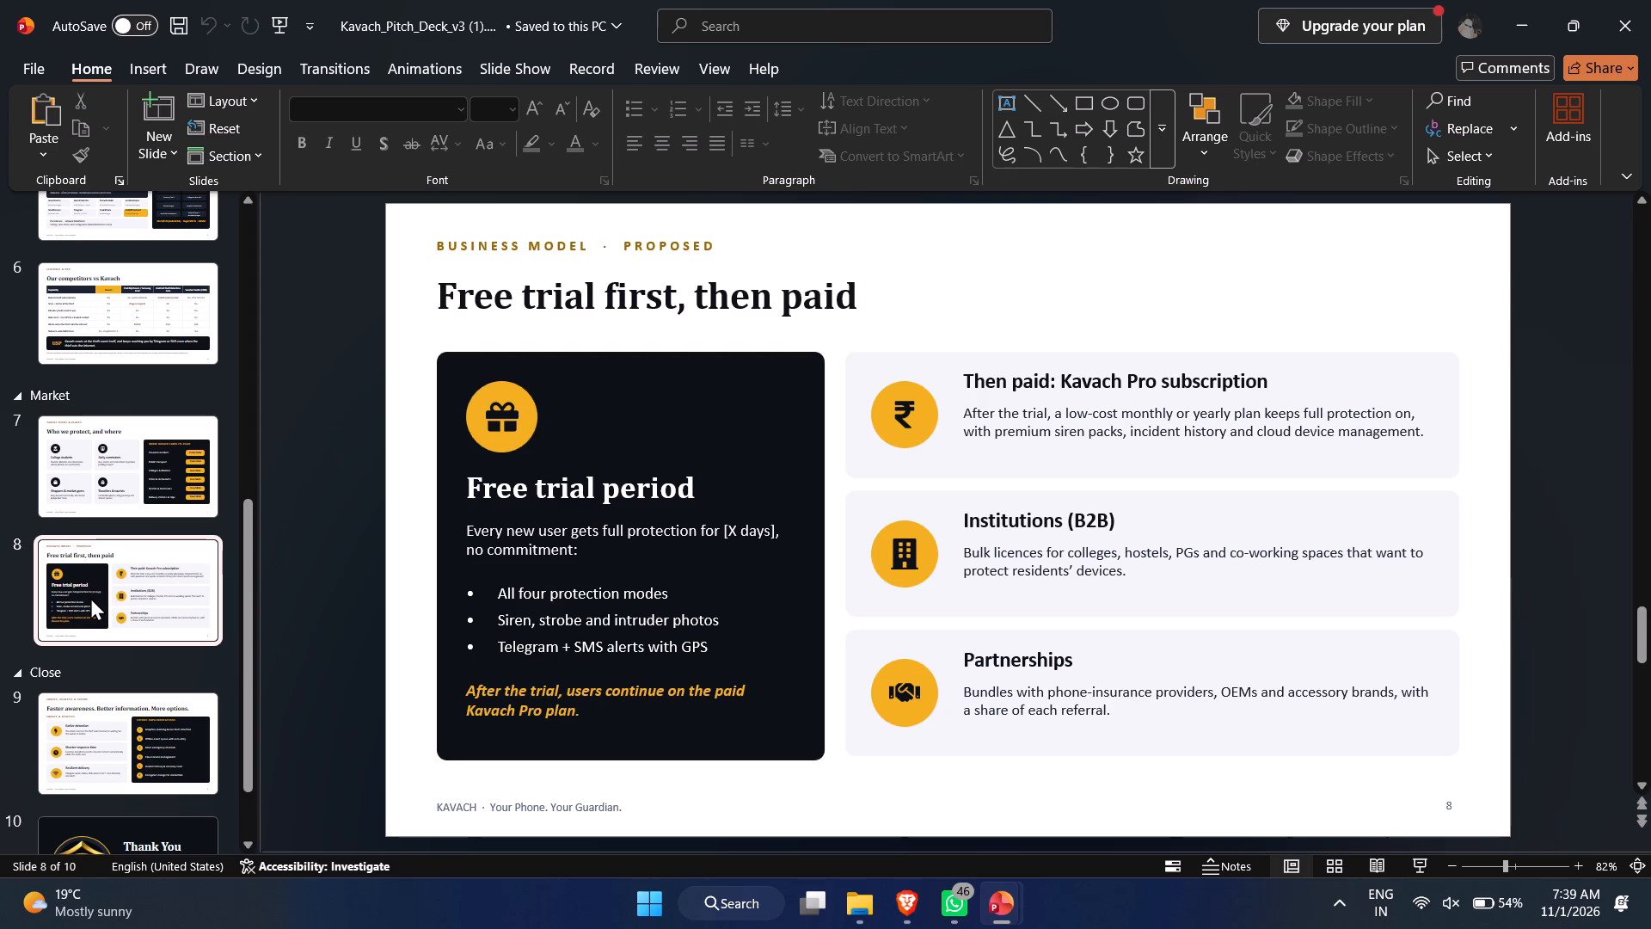
pyautogui.hotkey('ctrl', 'a')
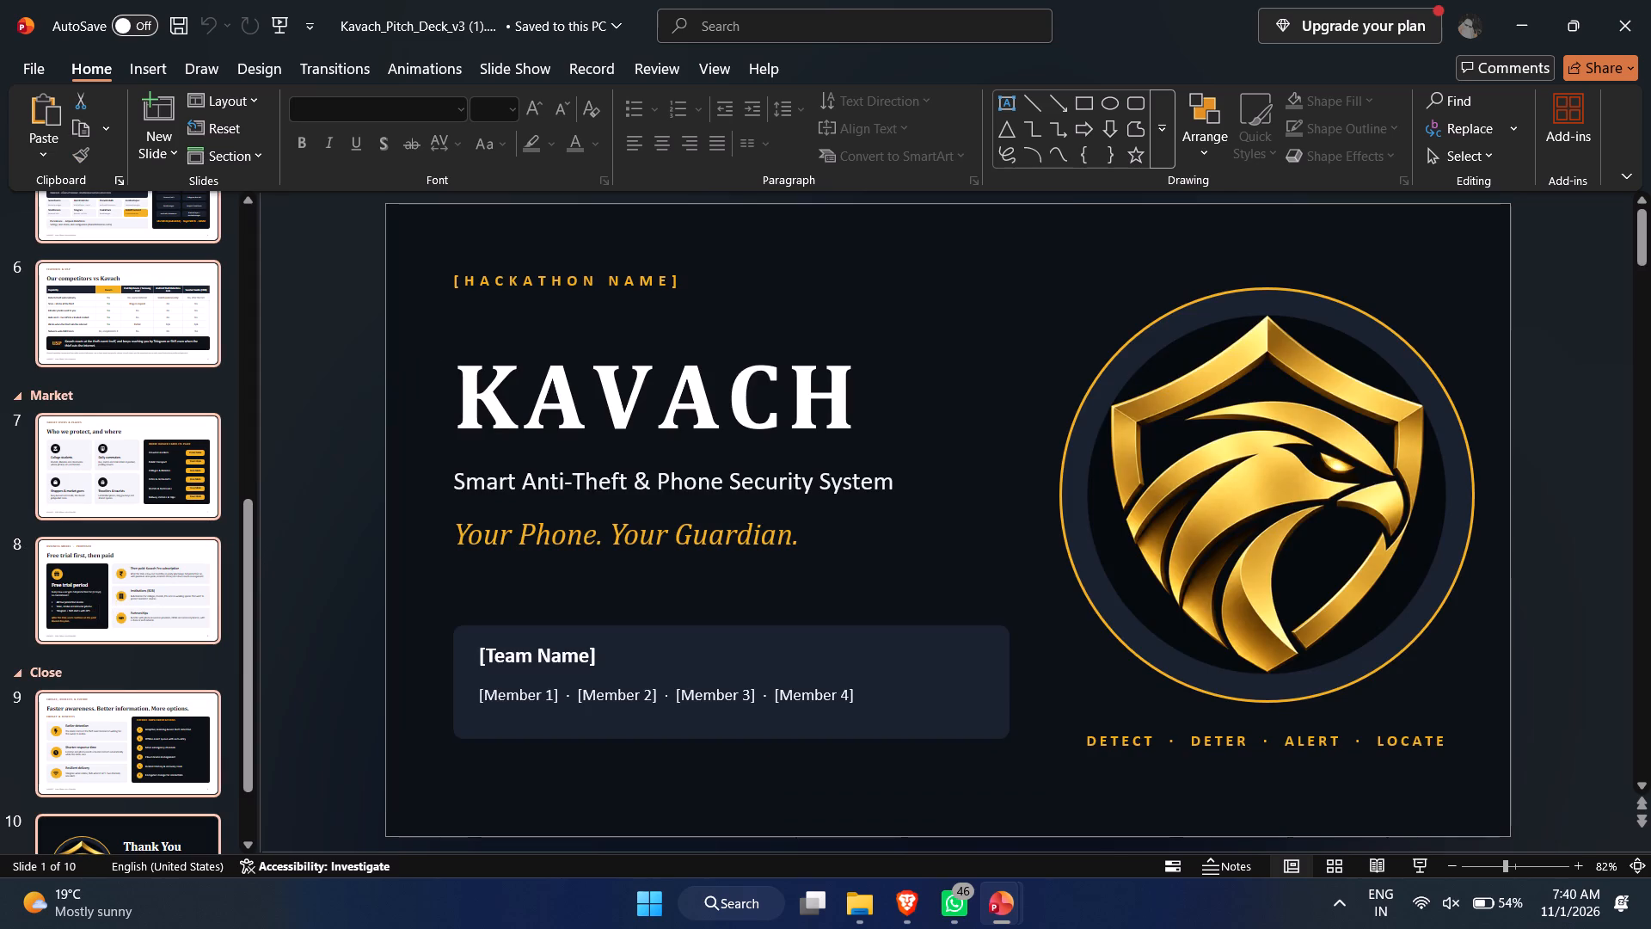
pyautogui.click(150, 559)
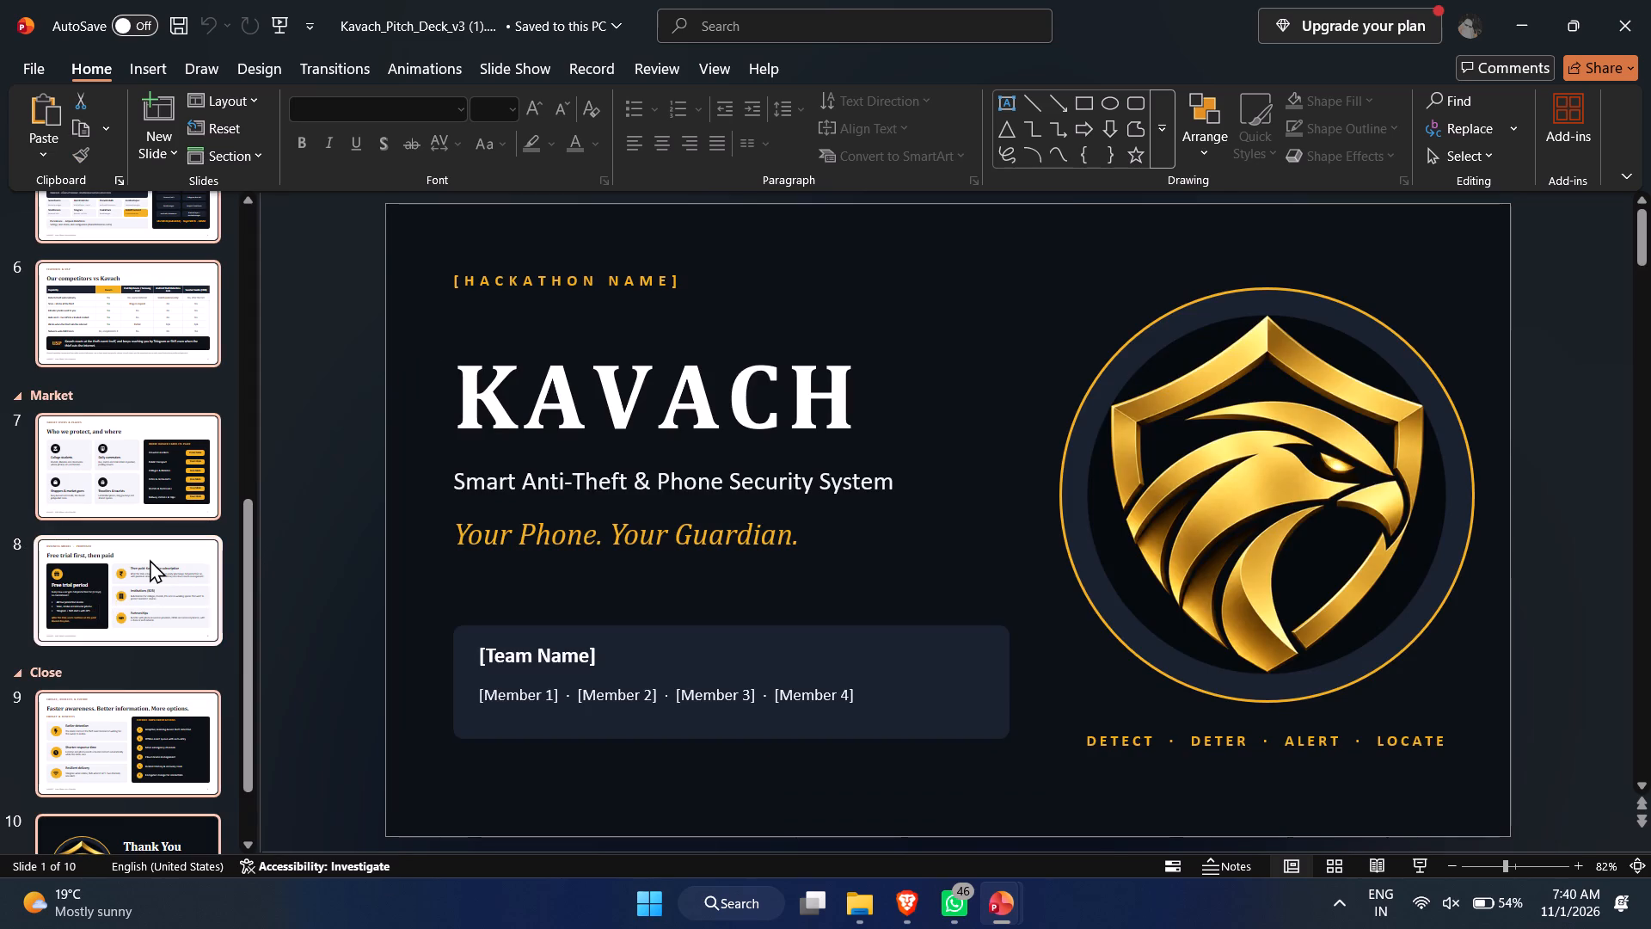
pyautogui.hotkey('ctrl', 'a')
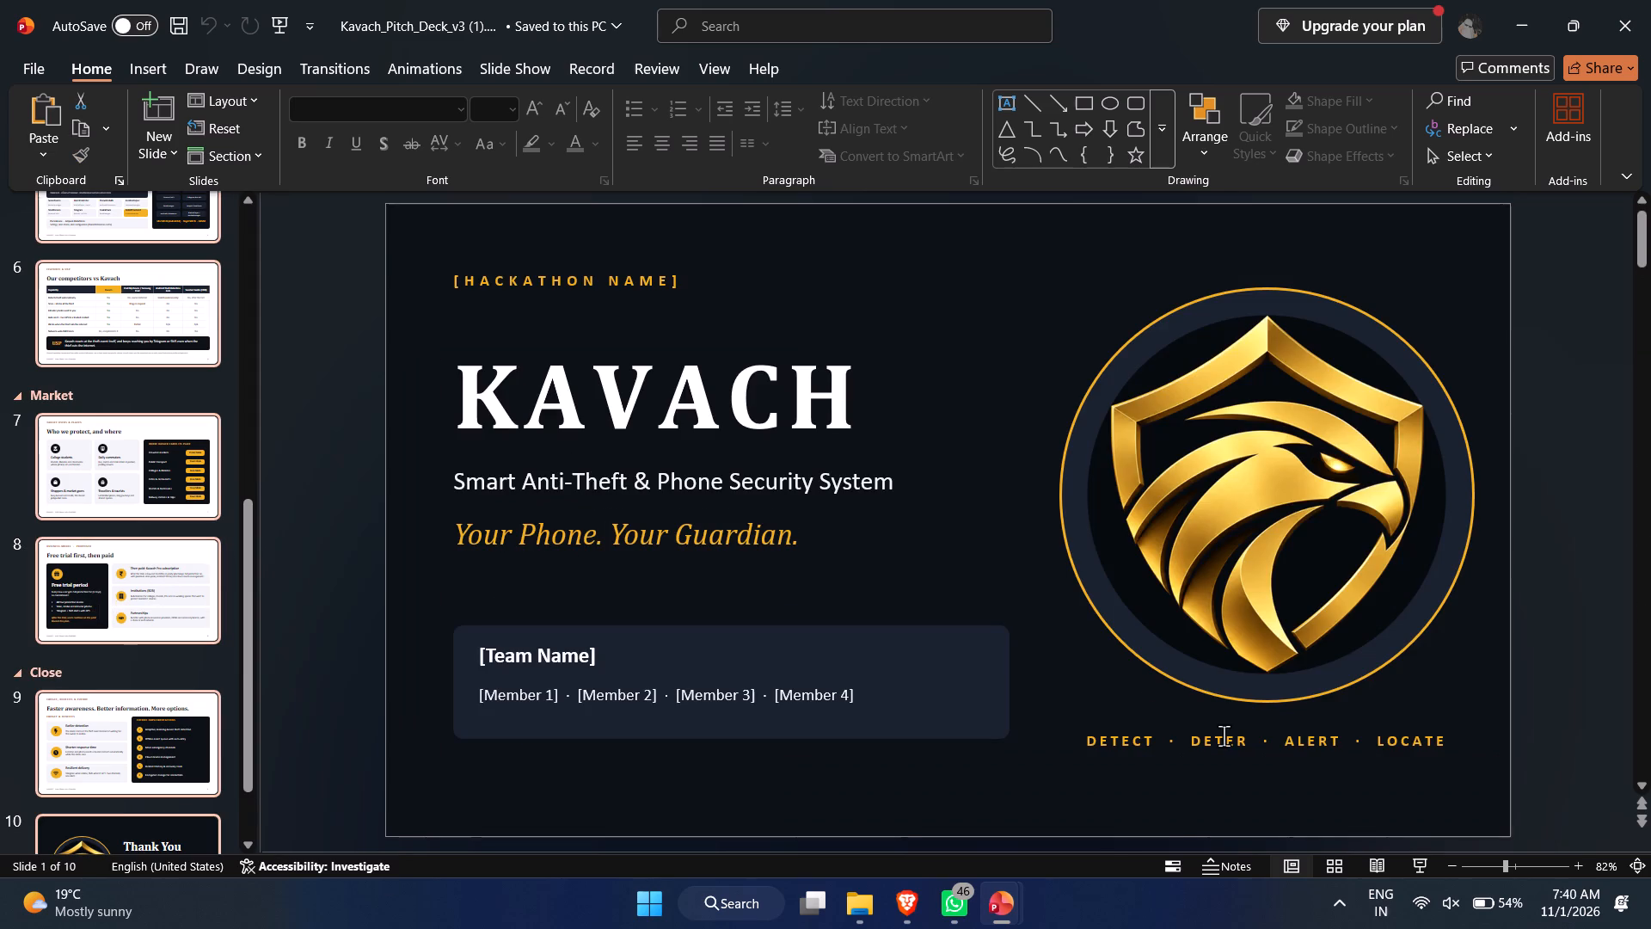
pyautogui.click(87, 601)
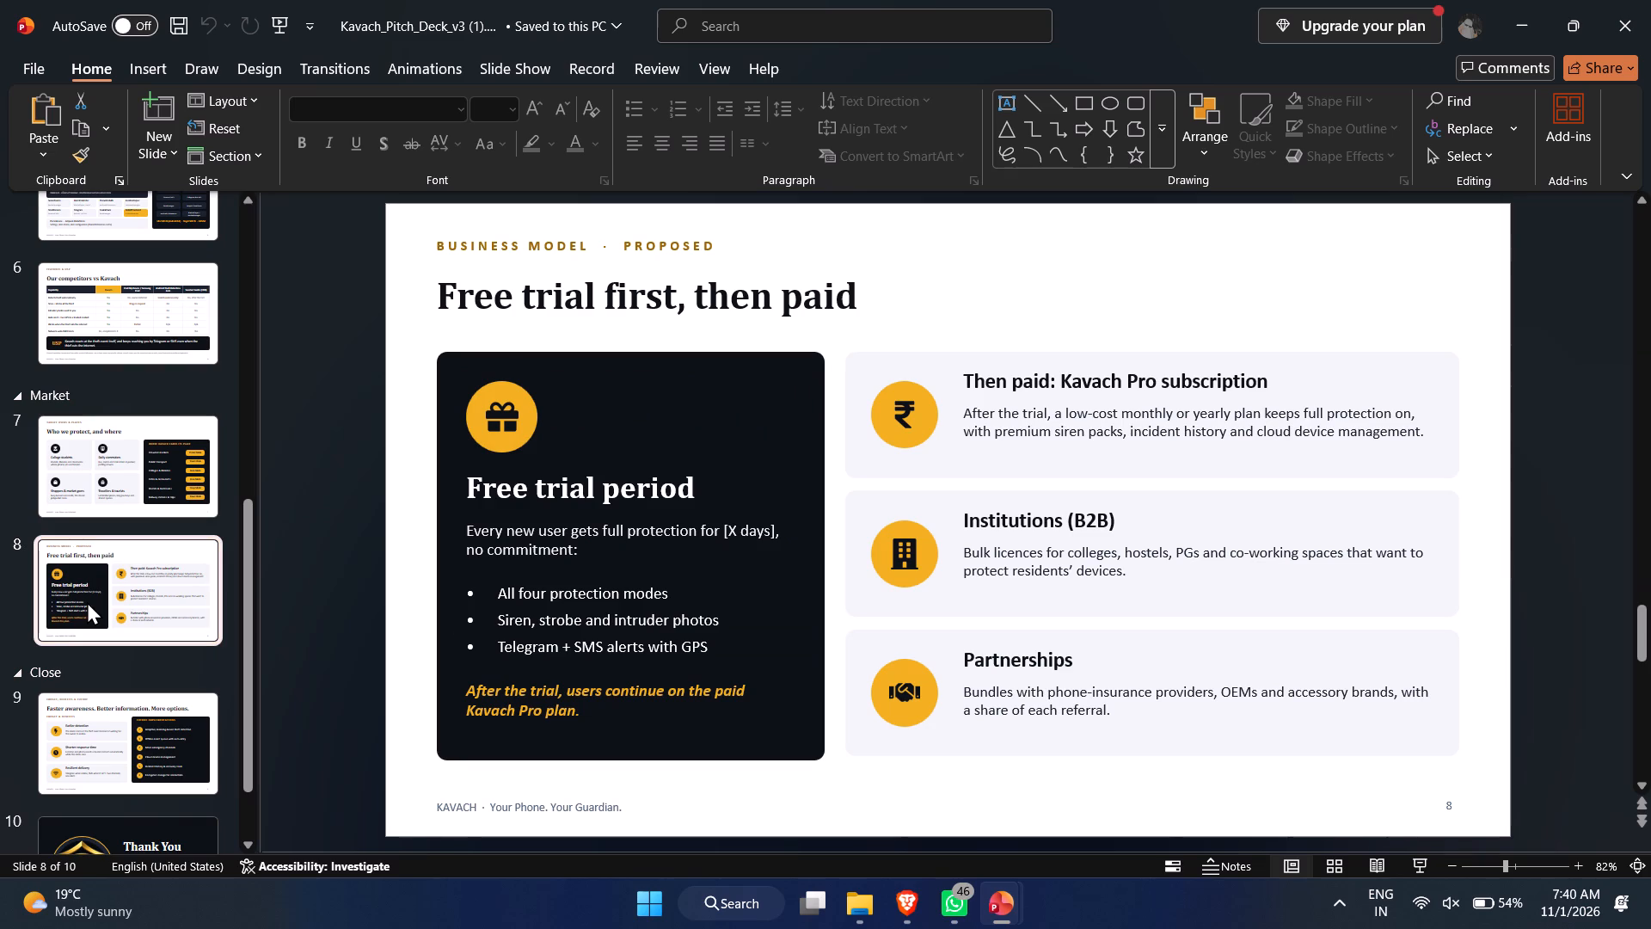
pyautogui.click(733, 551)
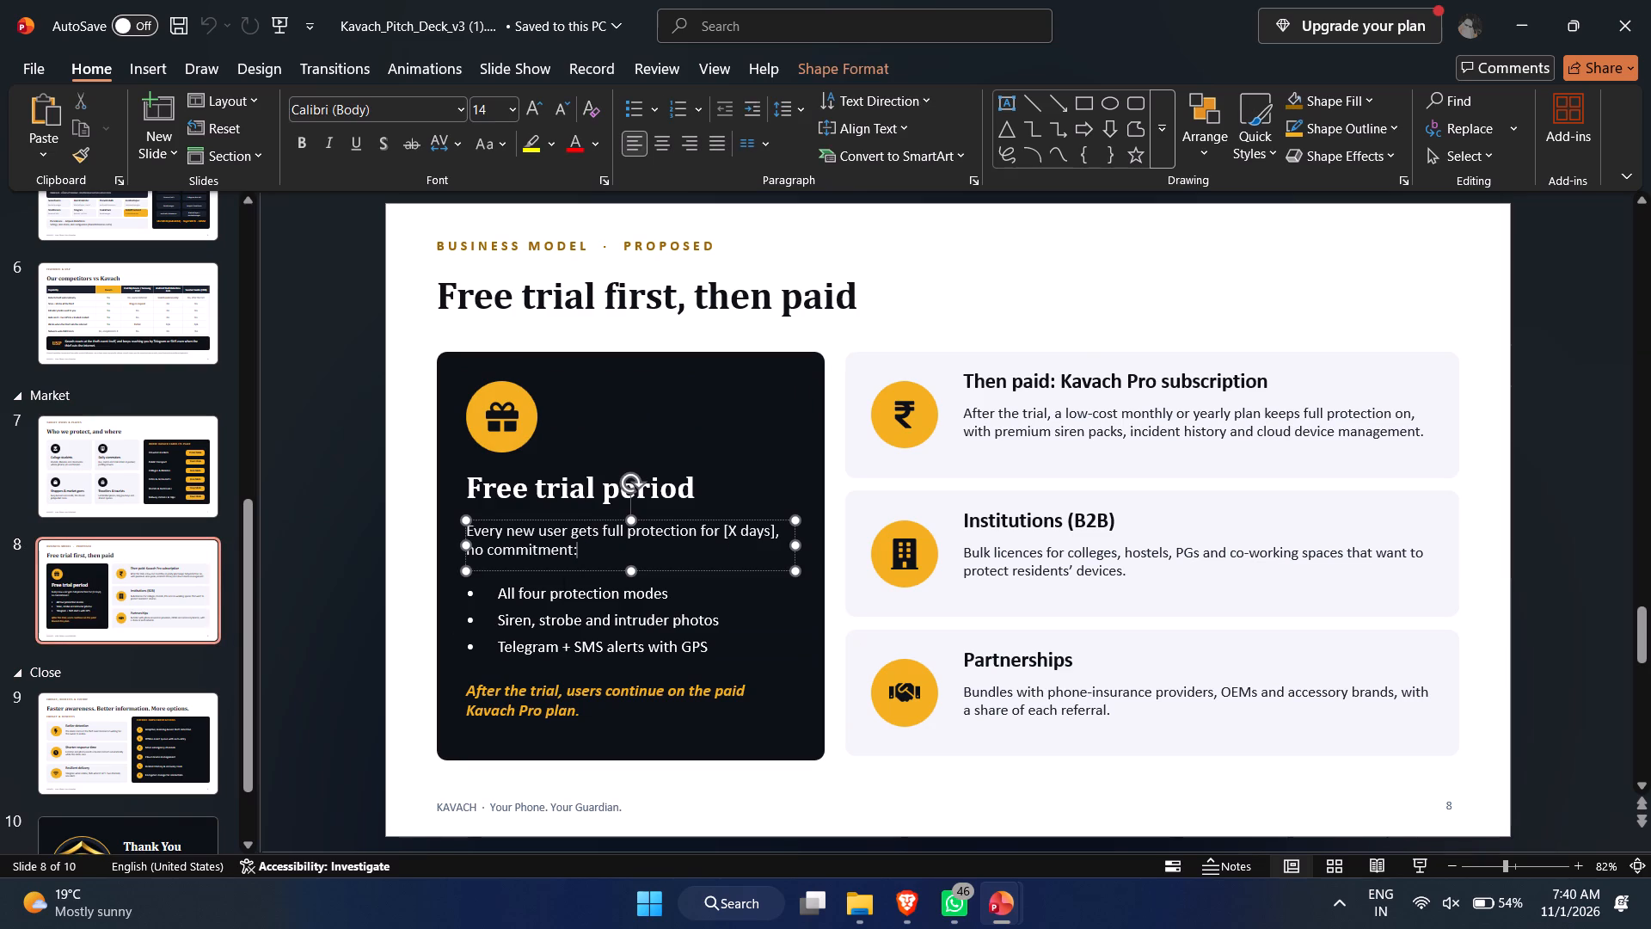
pyautogui.click(794, 646)
pyautogui.hotkey('ctrl', 'a')
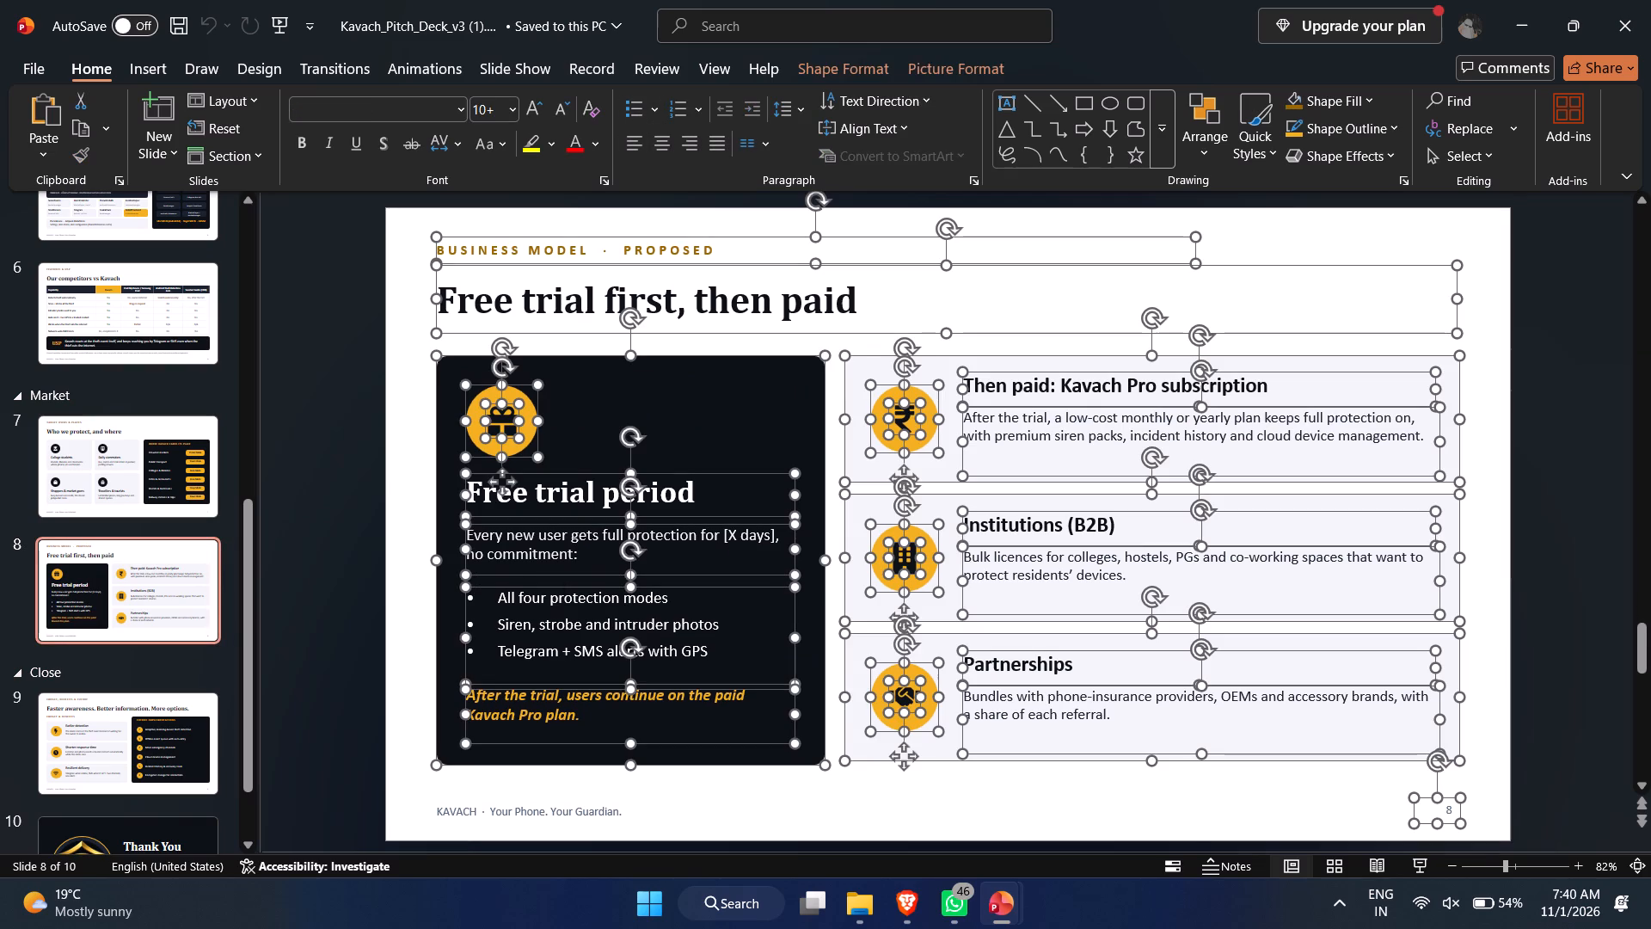
pyautogui.hotkey('ctrl', 'c')
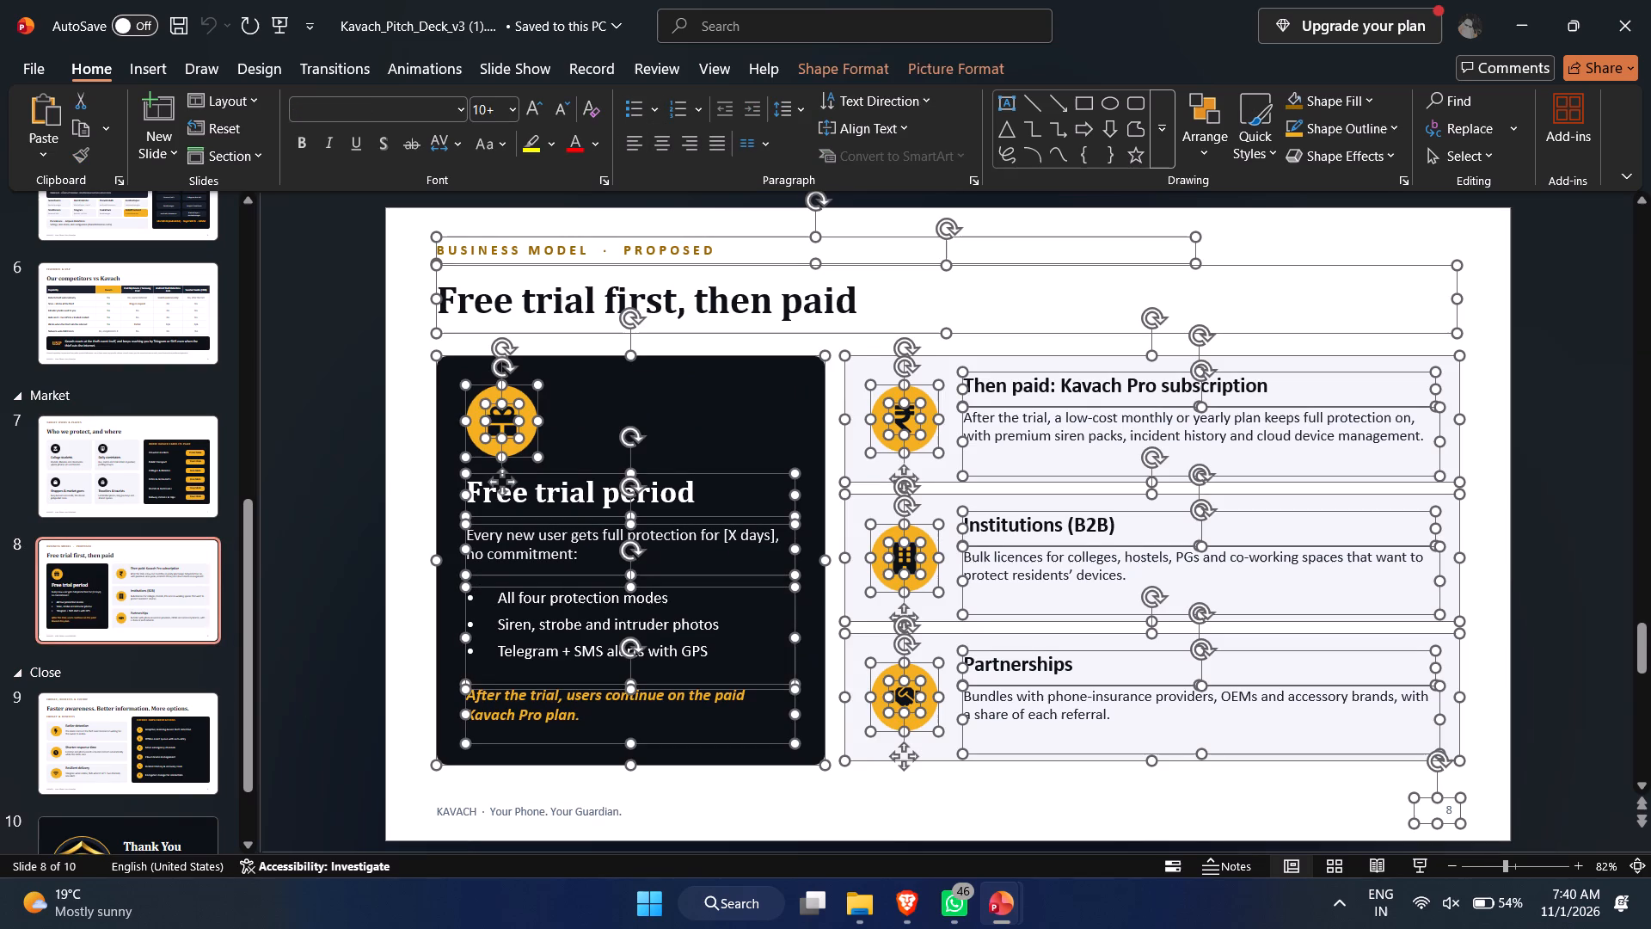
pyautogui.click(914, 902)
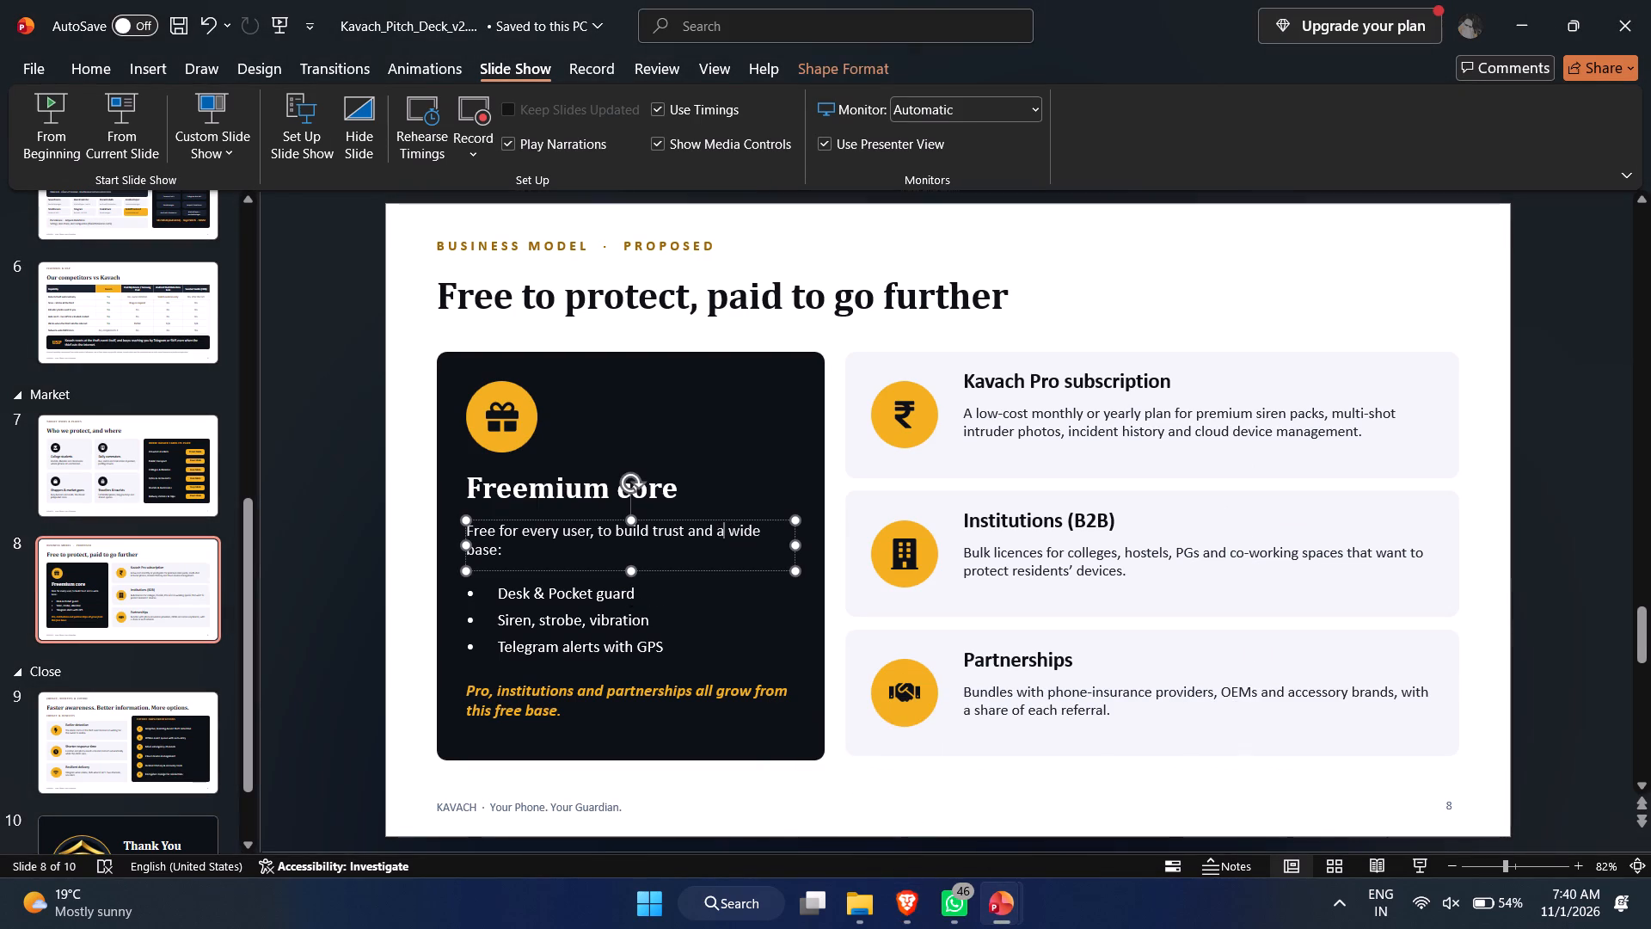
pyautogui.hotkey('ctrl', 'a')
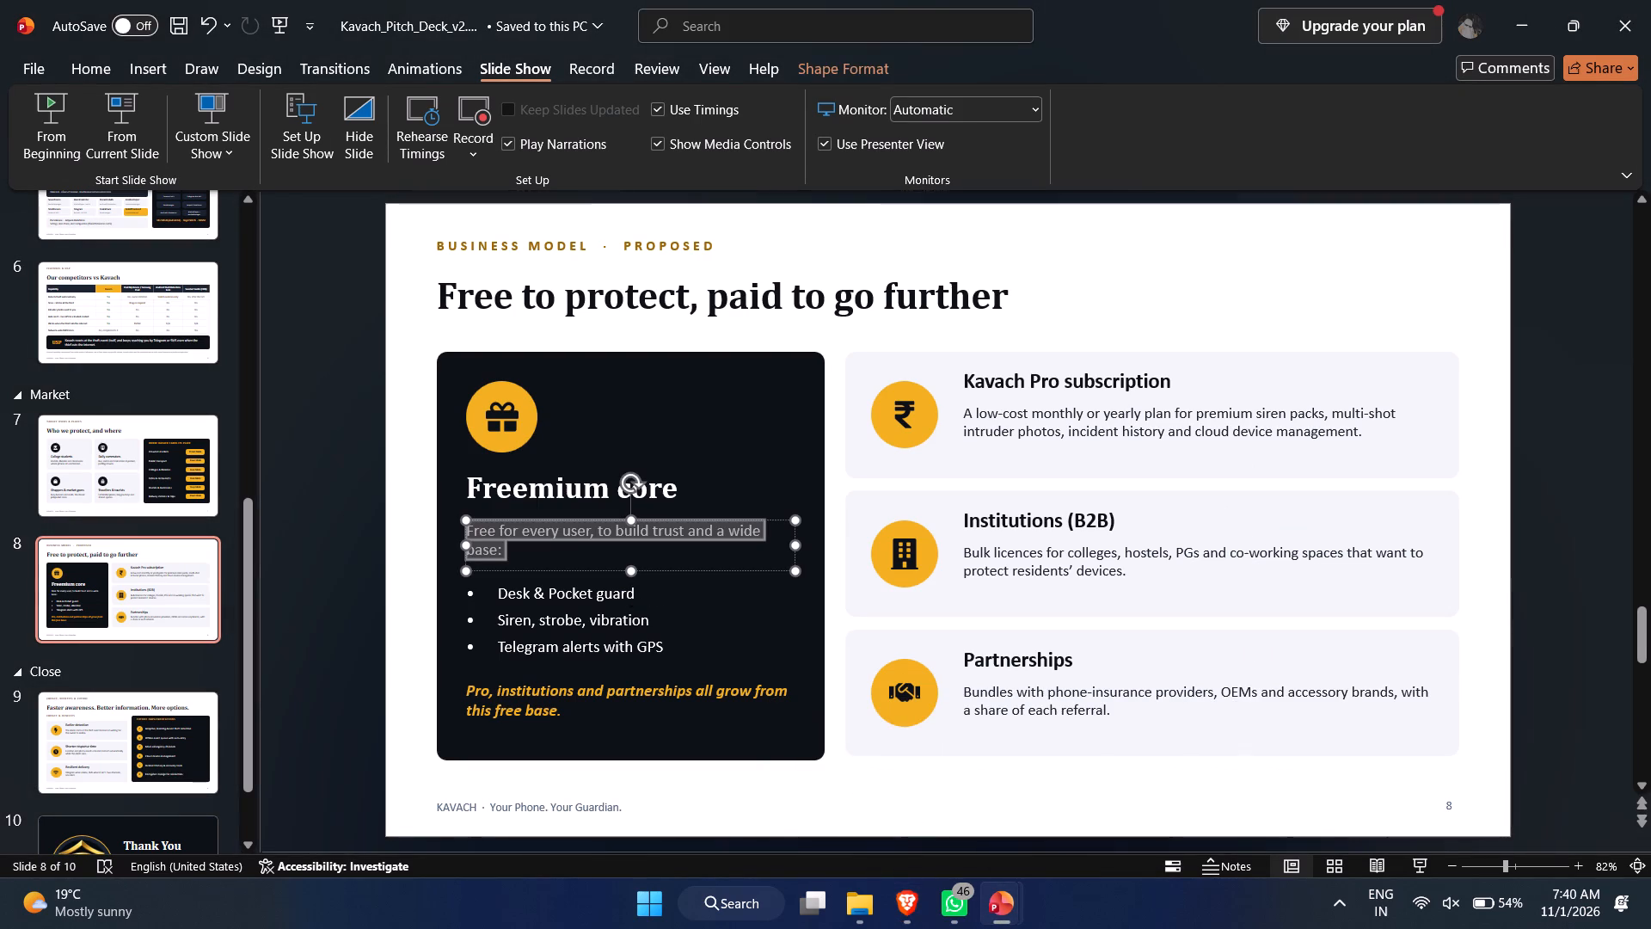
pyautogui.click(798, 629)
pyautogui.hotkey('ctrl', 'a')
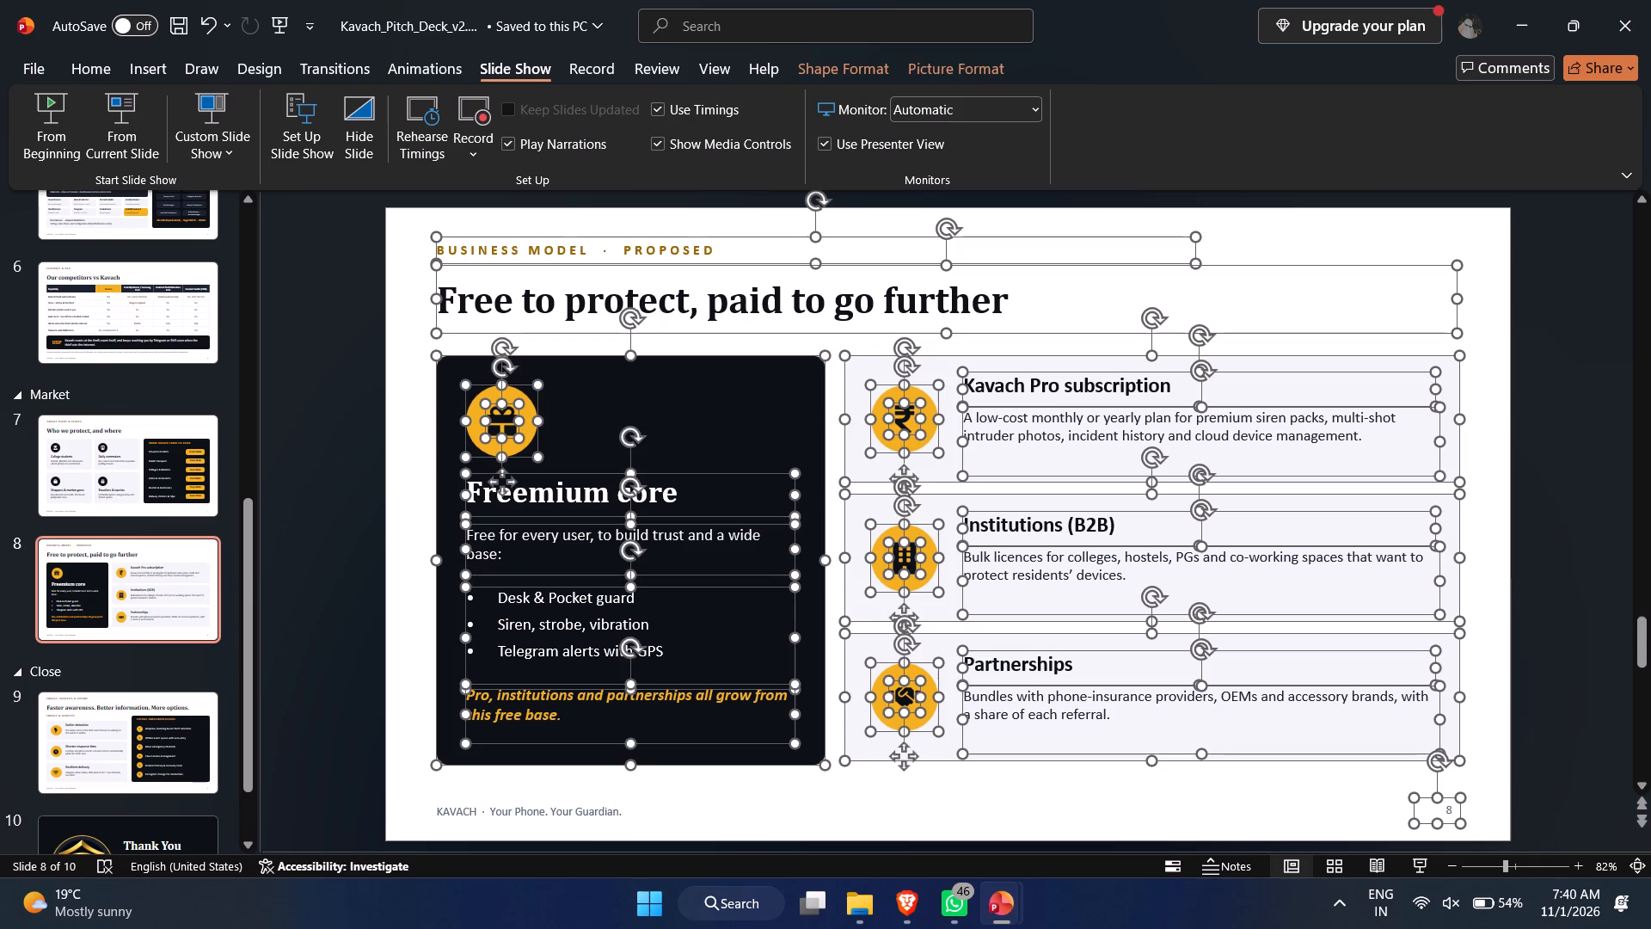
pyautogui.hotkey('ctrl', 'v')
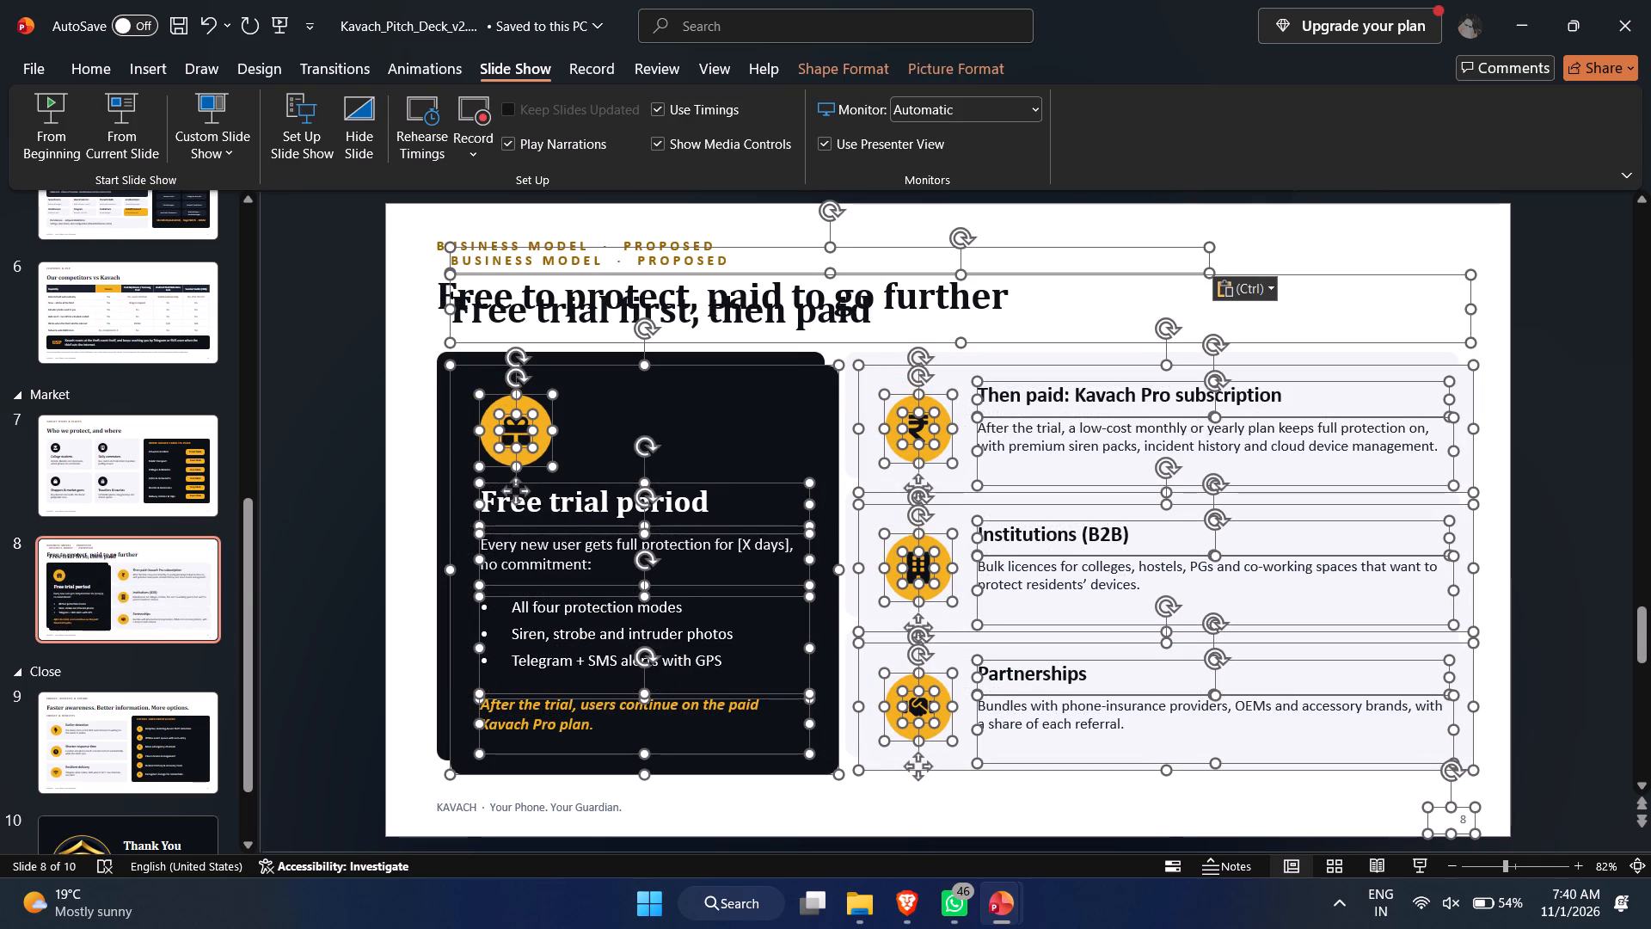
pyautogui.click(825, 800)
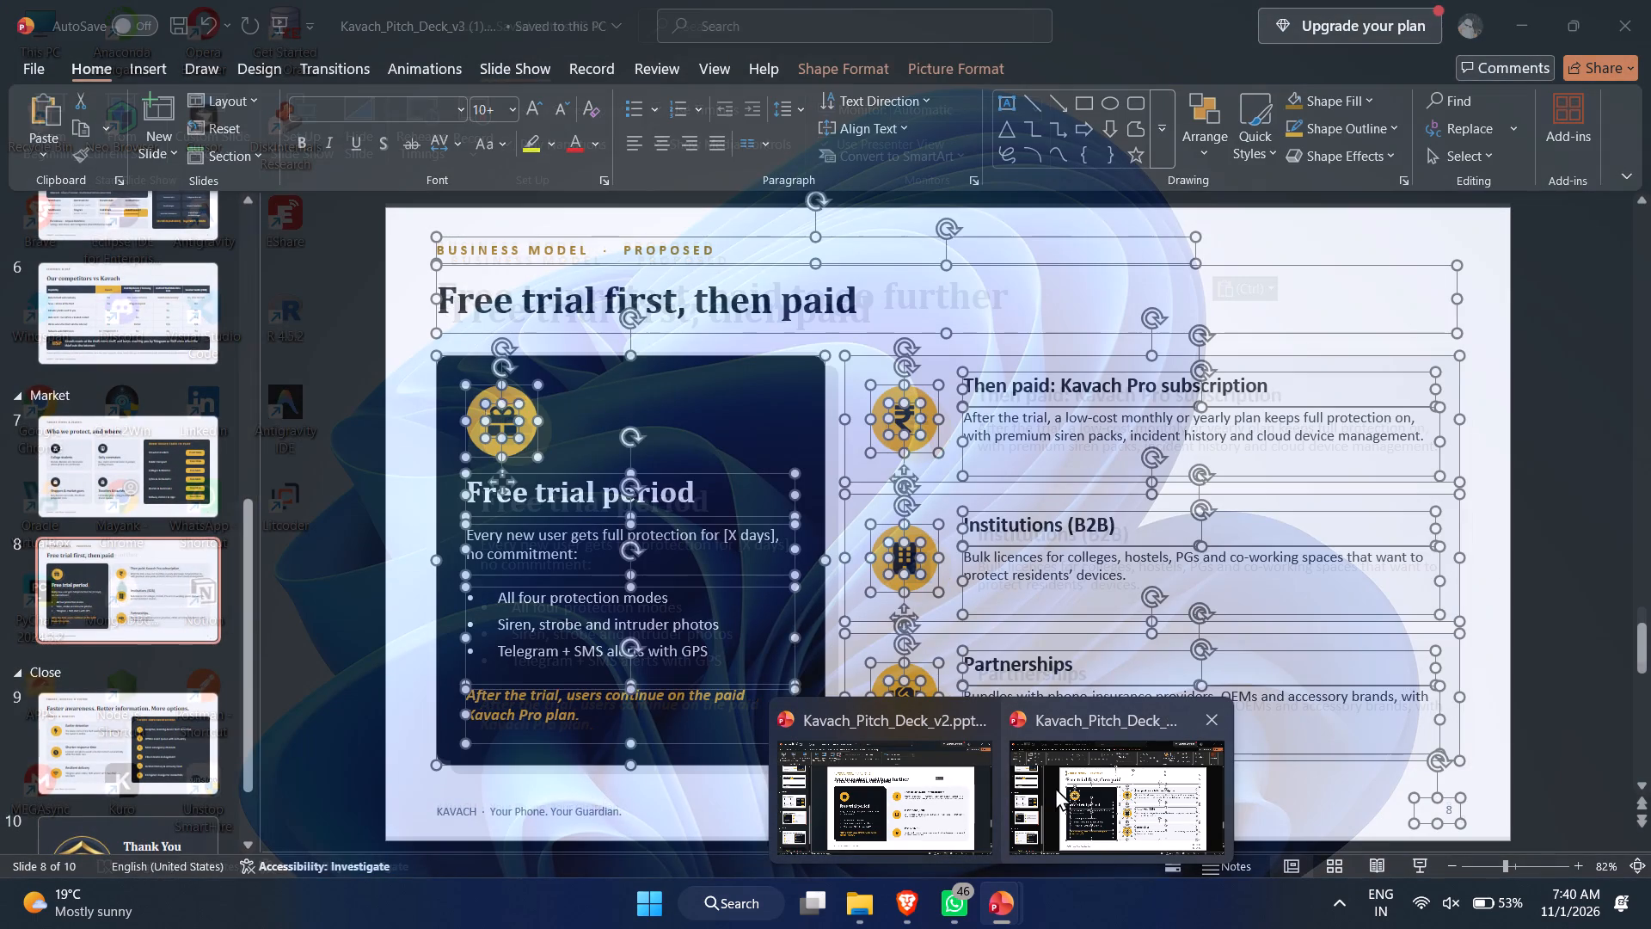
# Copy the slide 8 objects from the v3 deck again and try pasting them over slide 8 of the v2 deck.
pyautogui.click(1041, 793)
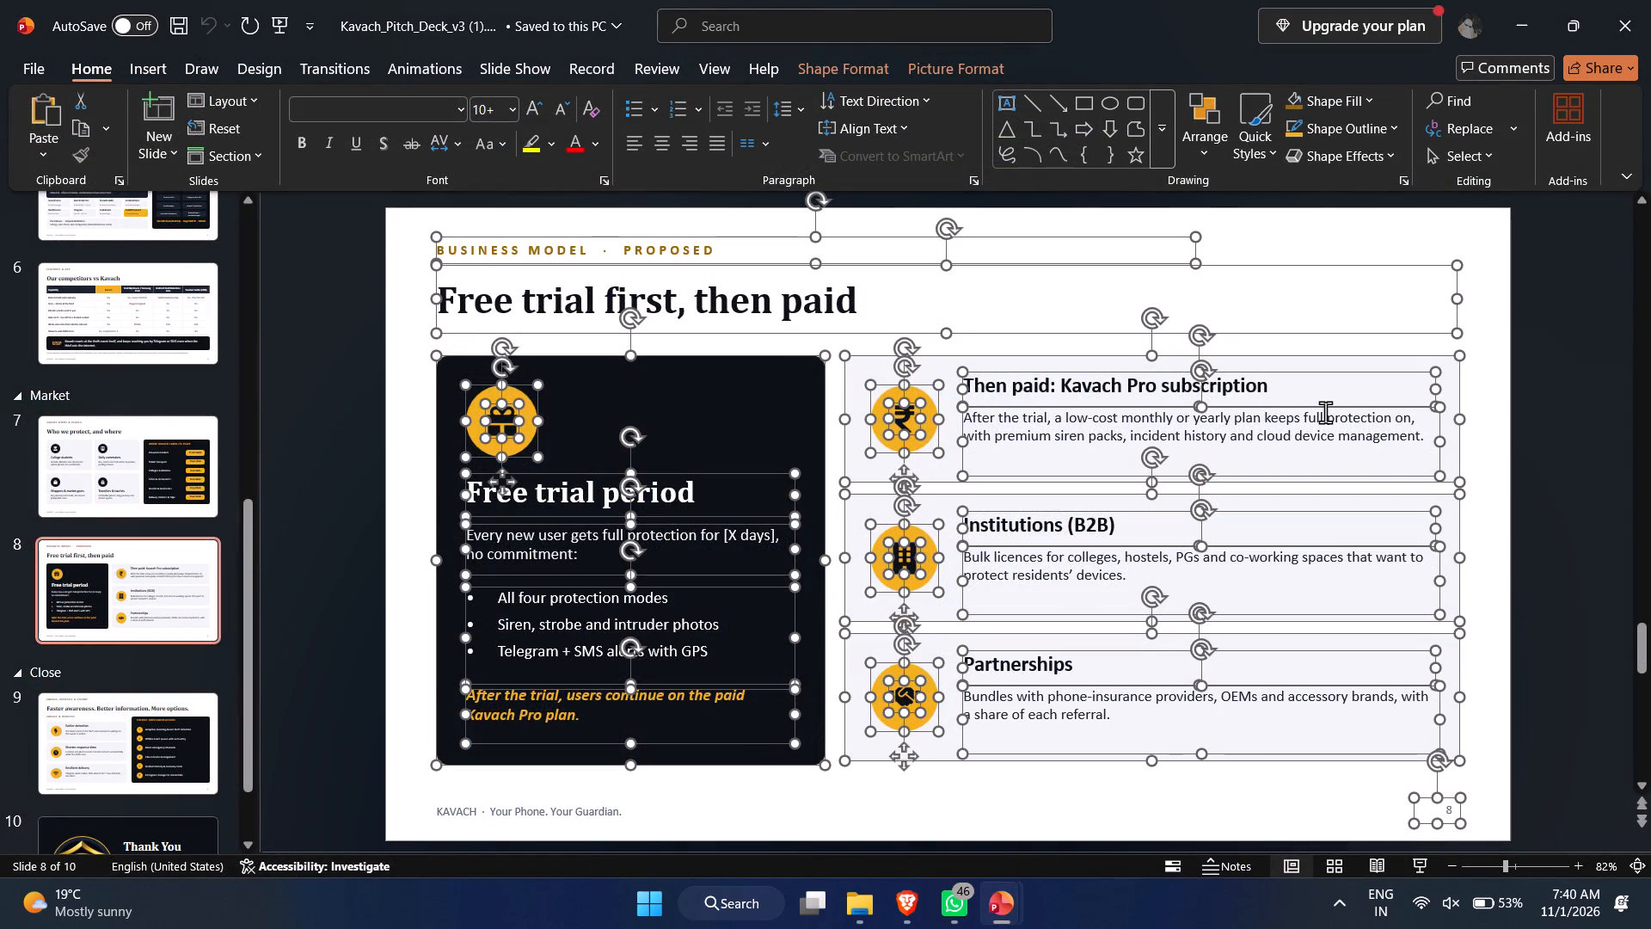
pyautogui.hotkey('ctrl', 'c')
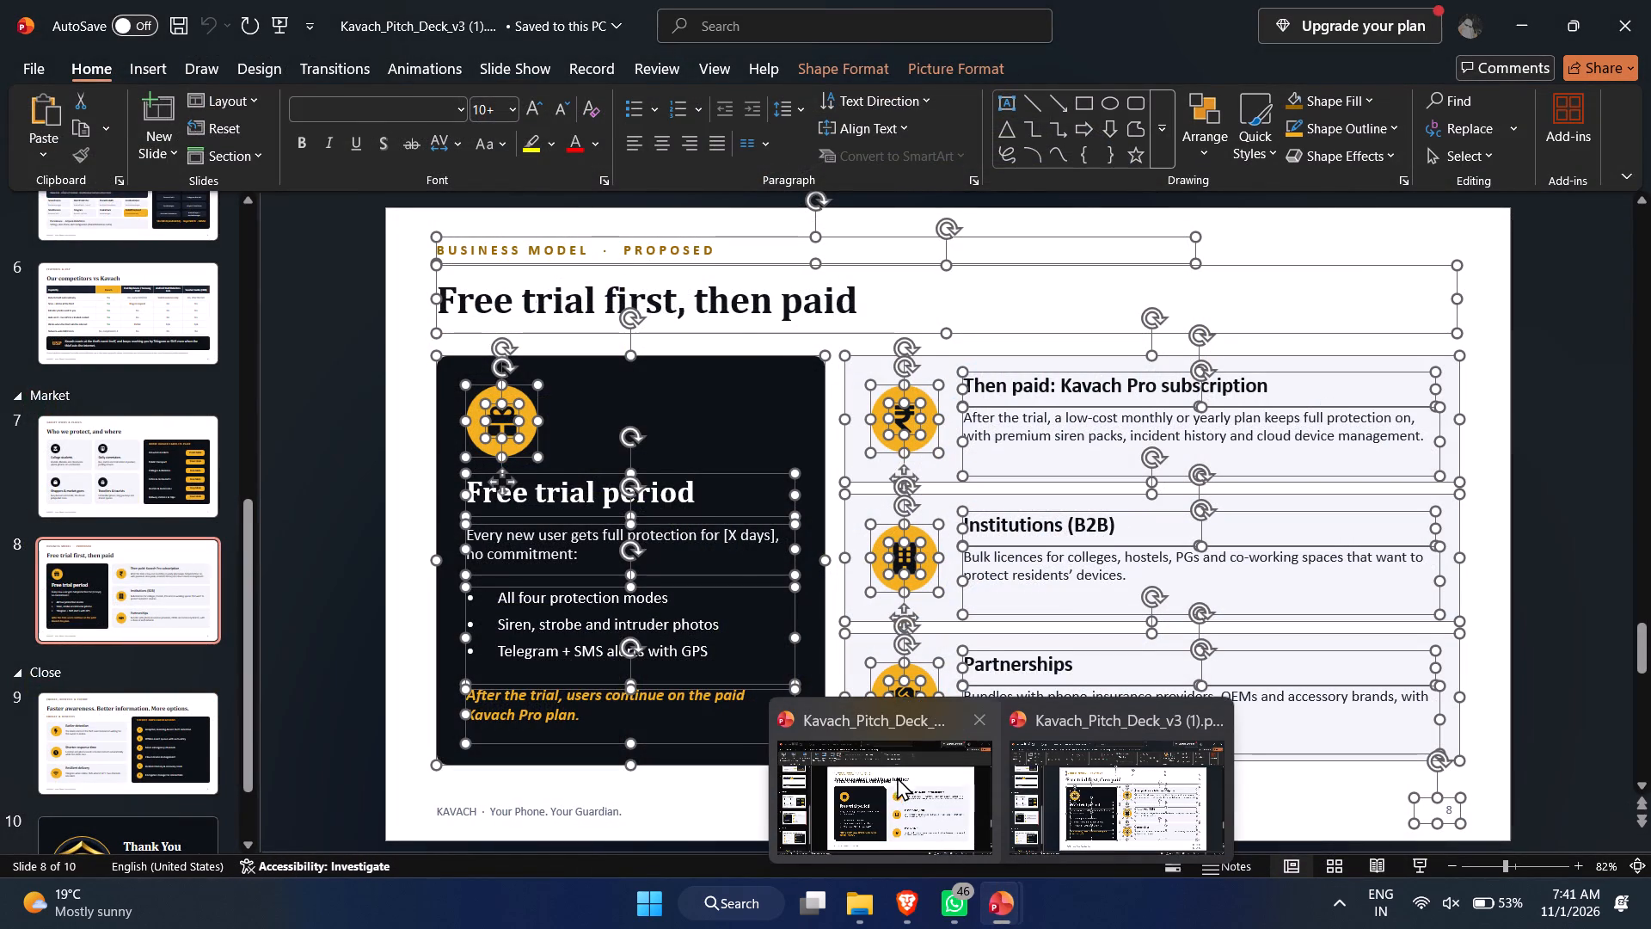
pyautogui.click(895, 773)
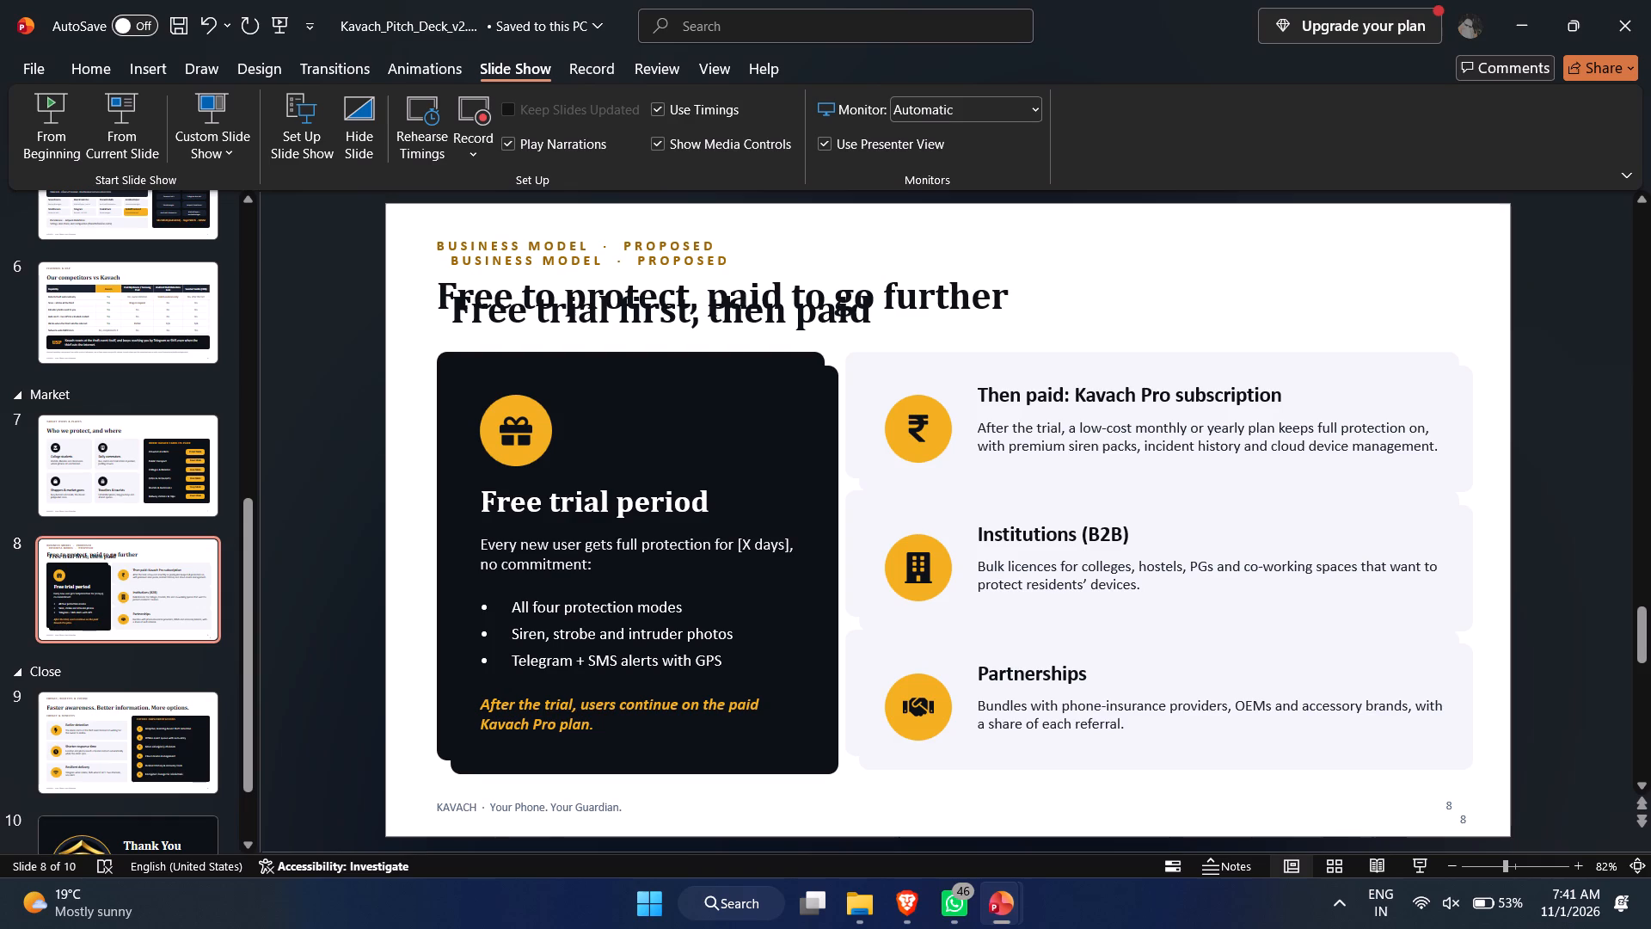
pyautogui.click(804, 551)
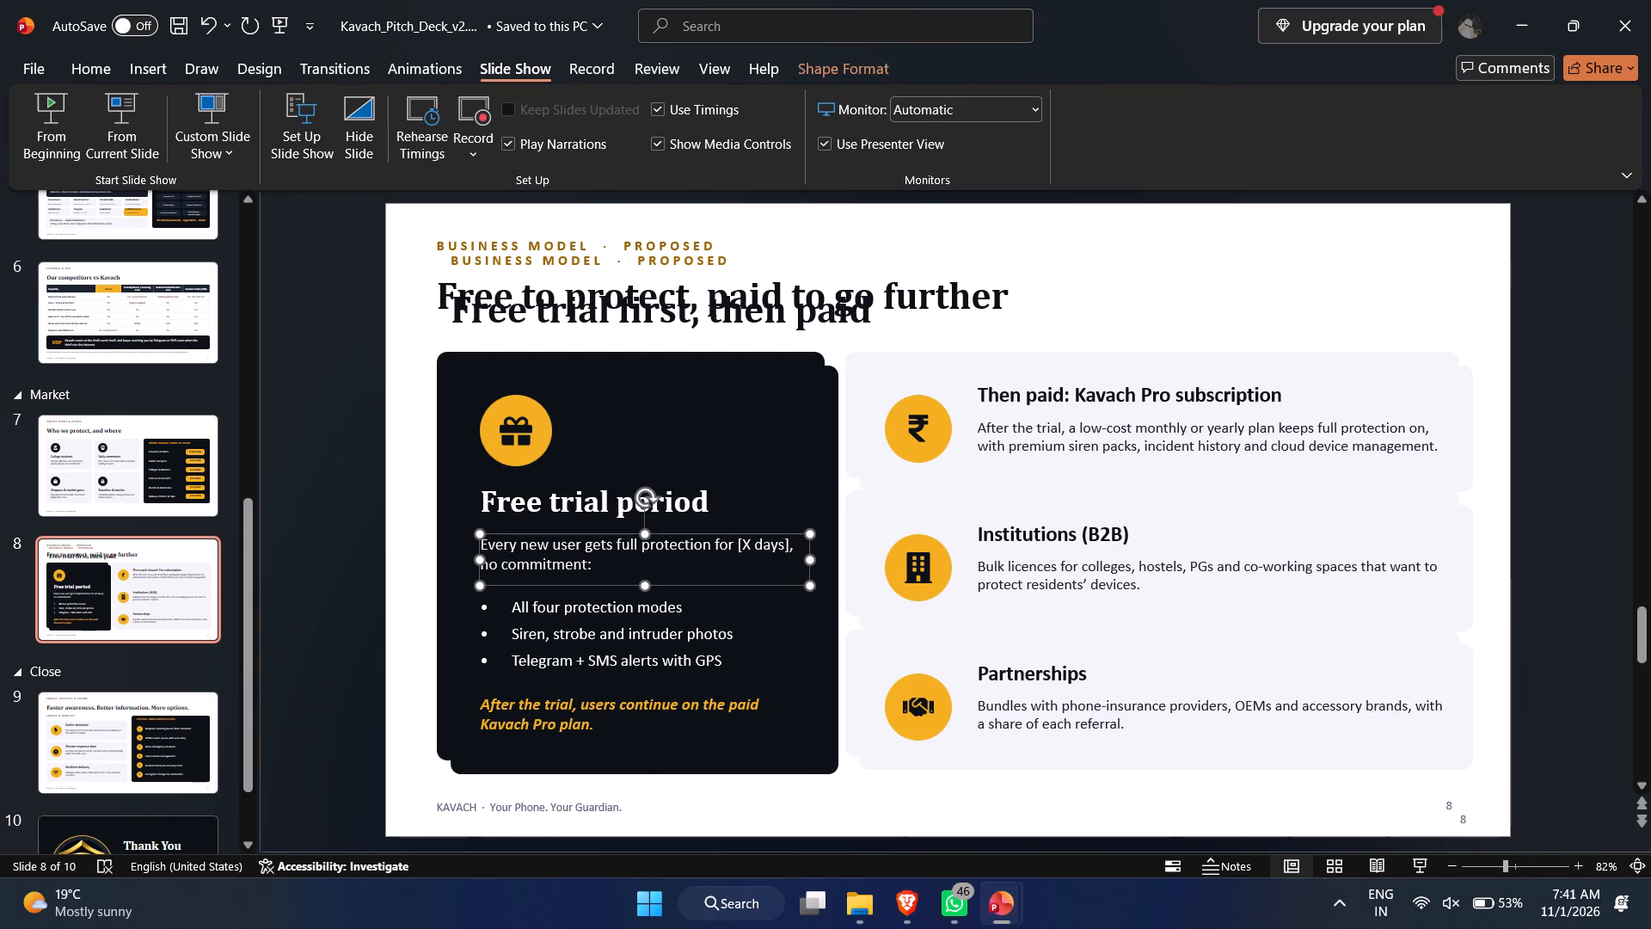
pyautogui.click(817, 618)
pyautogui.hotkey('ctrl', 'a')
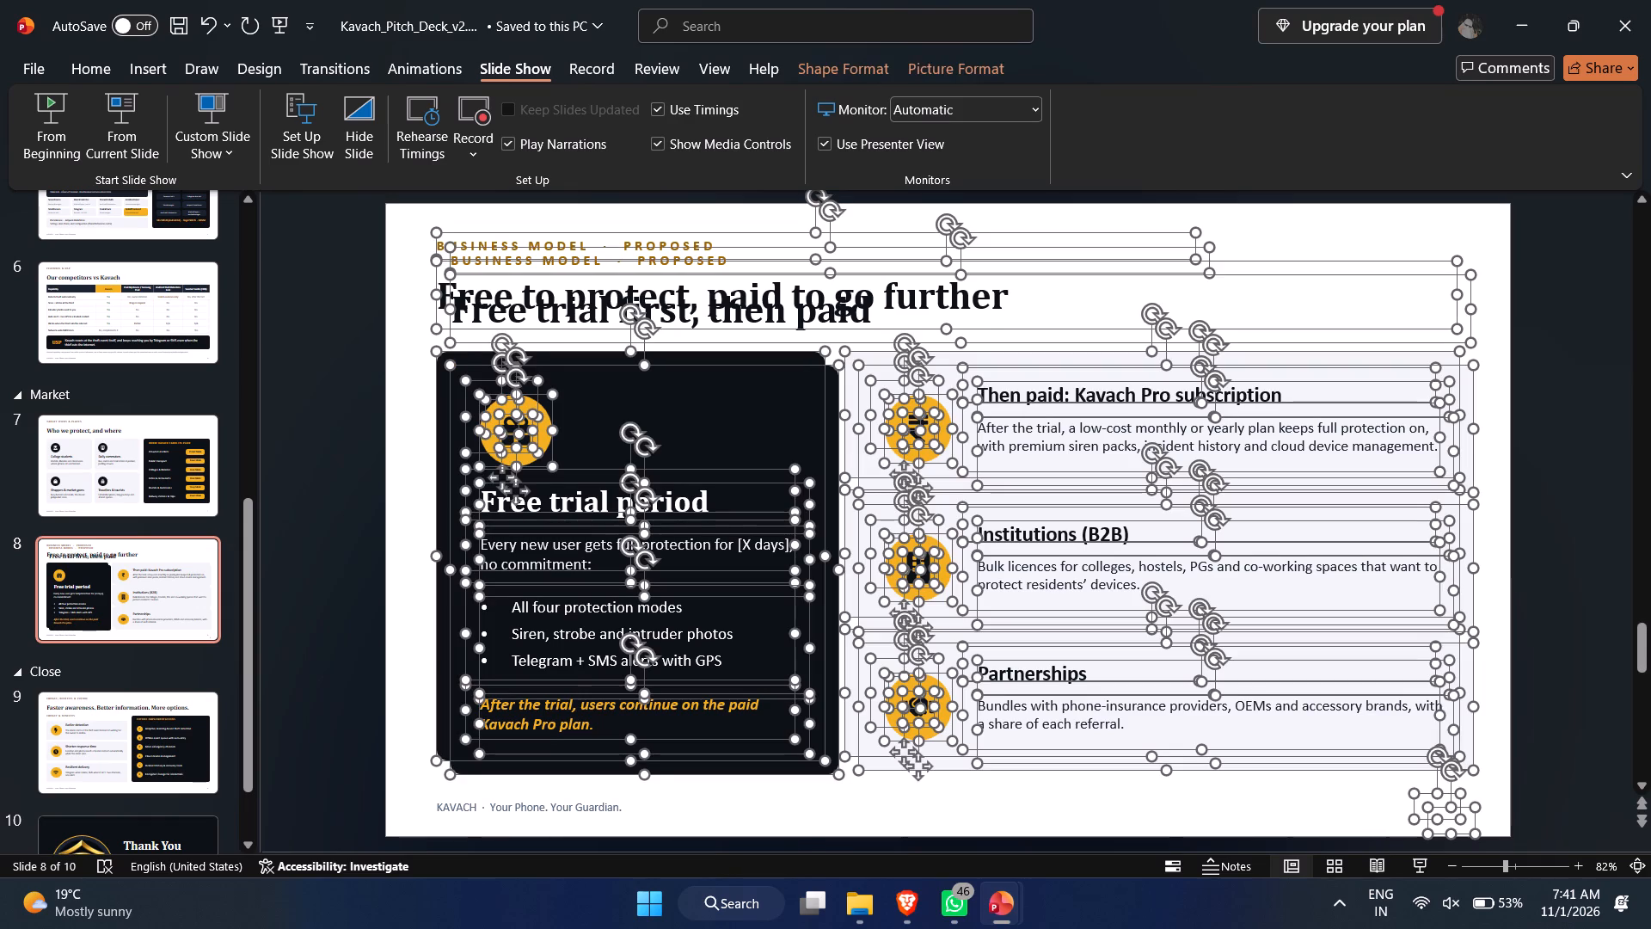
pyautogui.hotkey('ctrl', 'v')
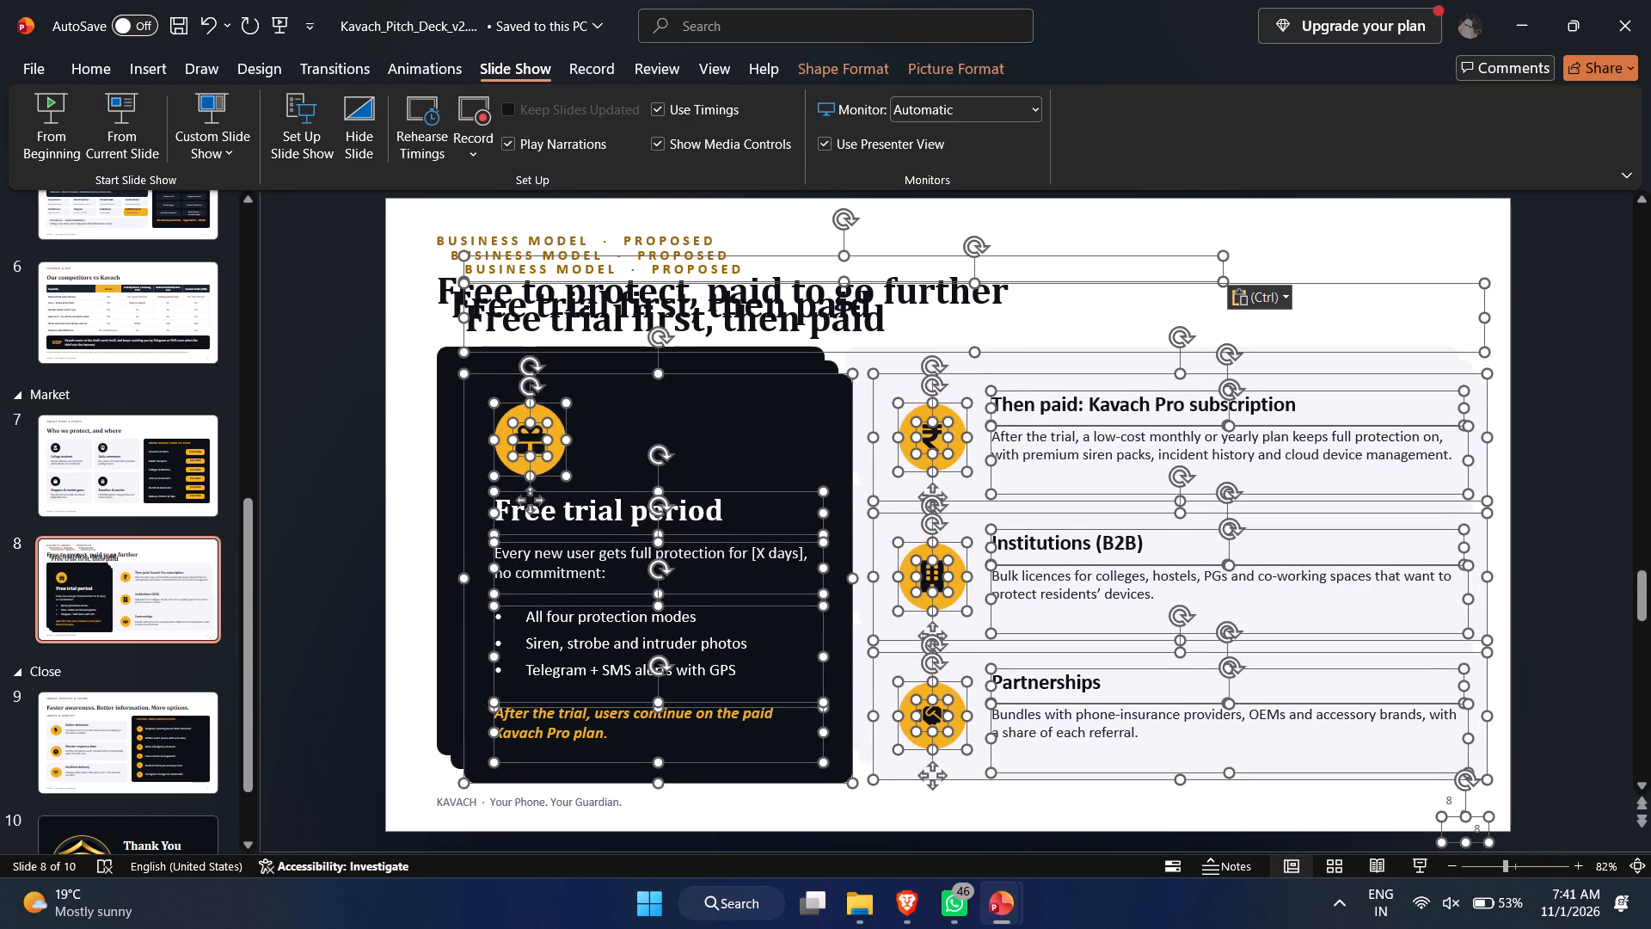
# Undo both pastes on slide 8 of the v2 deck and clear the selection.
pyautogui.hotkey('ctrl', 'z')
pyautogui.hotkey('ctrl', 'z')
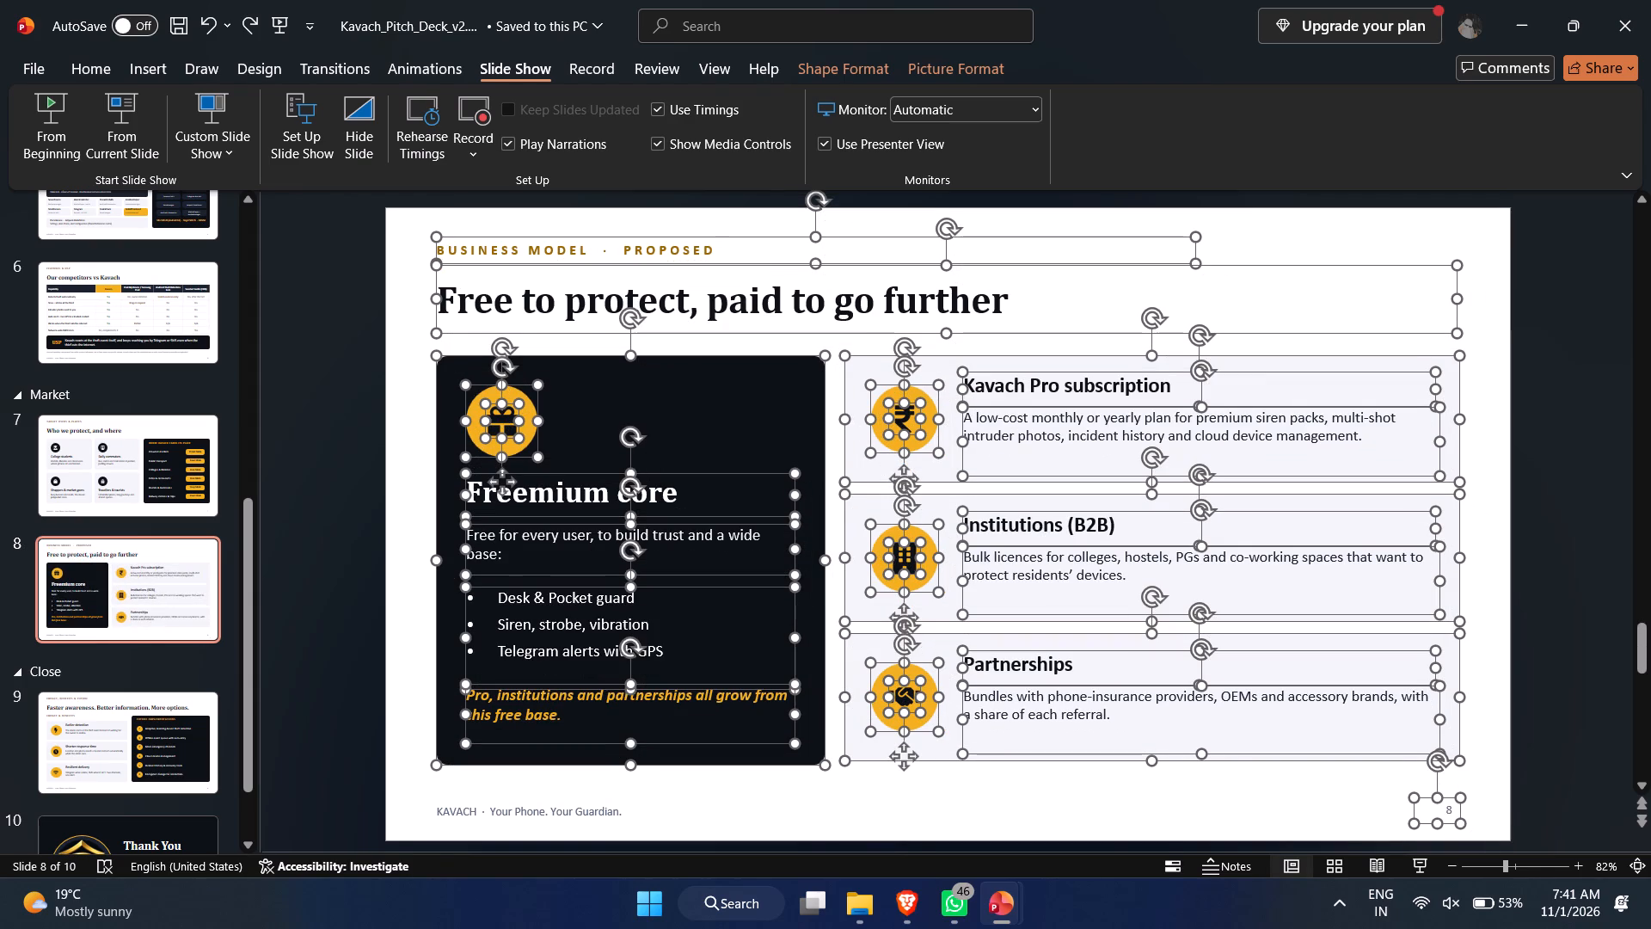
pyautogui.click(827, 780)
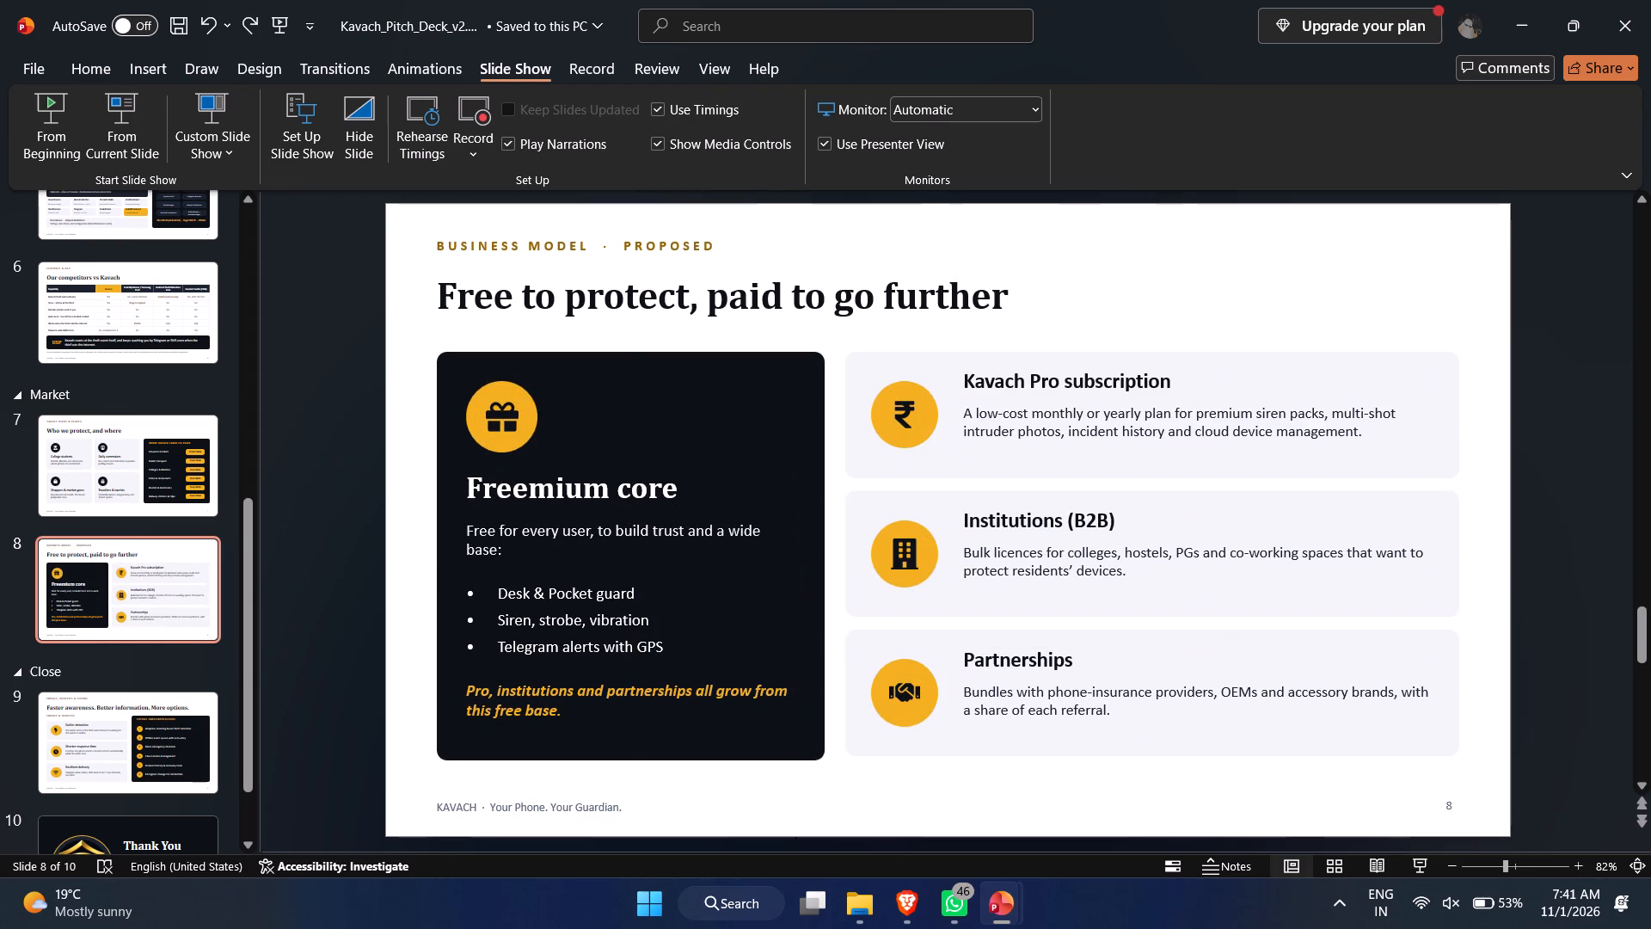
# Delete all the "Free to protect, paid to go further" objects from slide 8 of the v2 deck.
pyautogui.click(808, 655)
pyautogui.hotkey('ctrl', 'a')
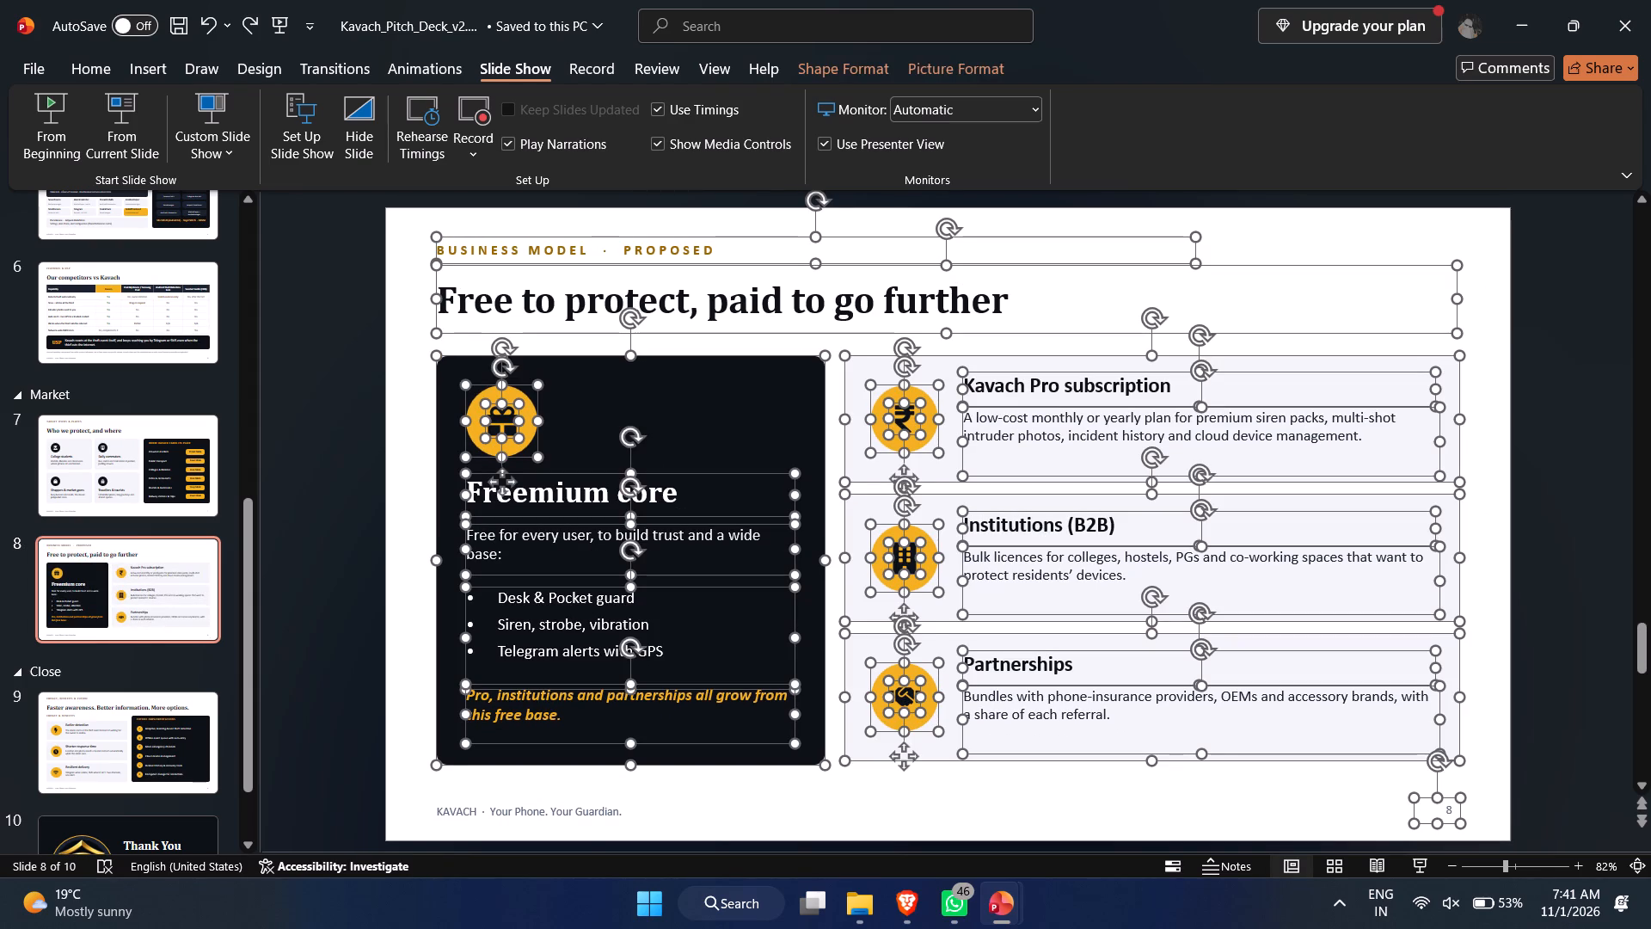
pyautogui.press('BackSpace')
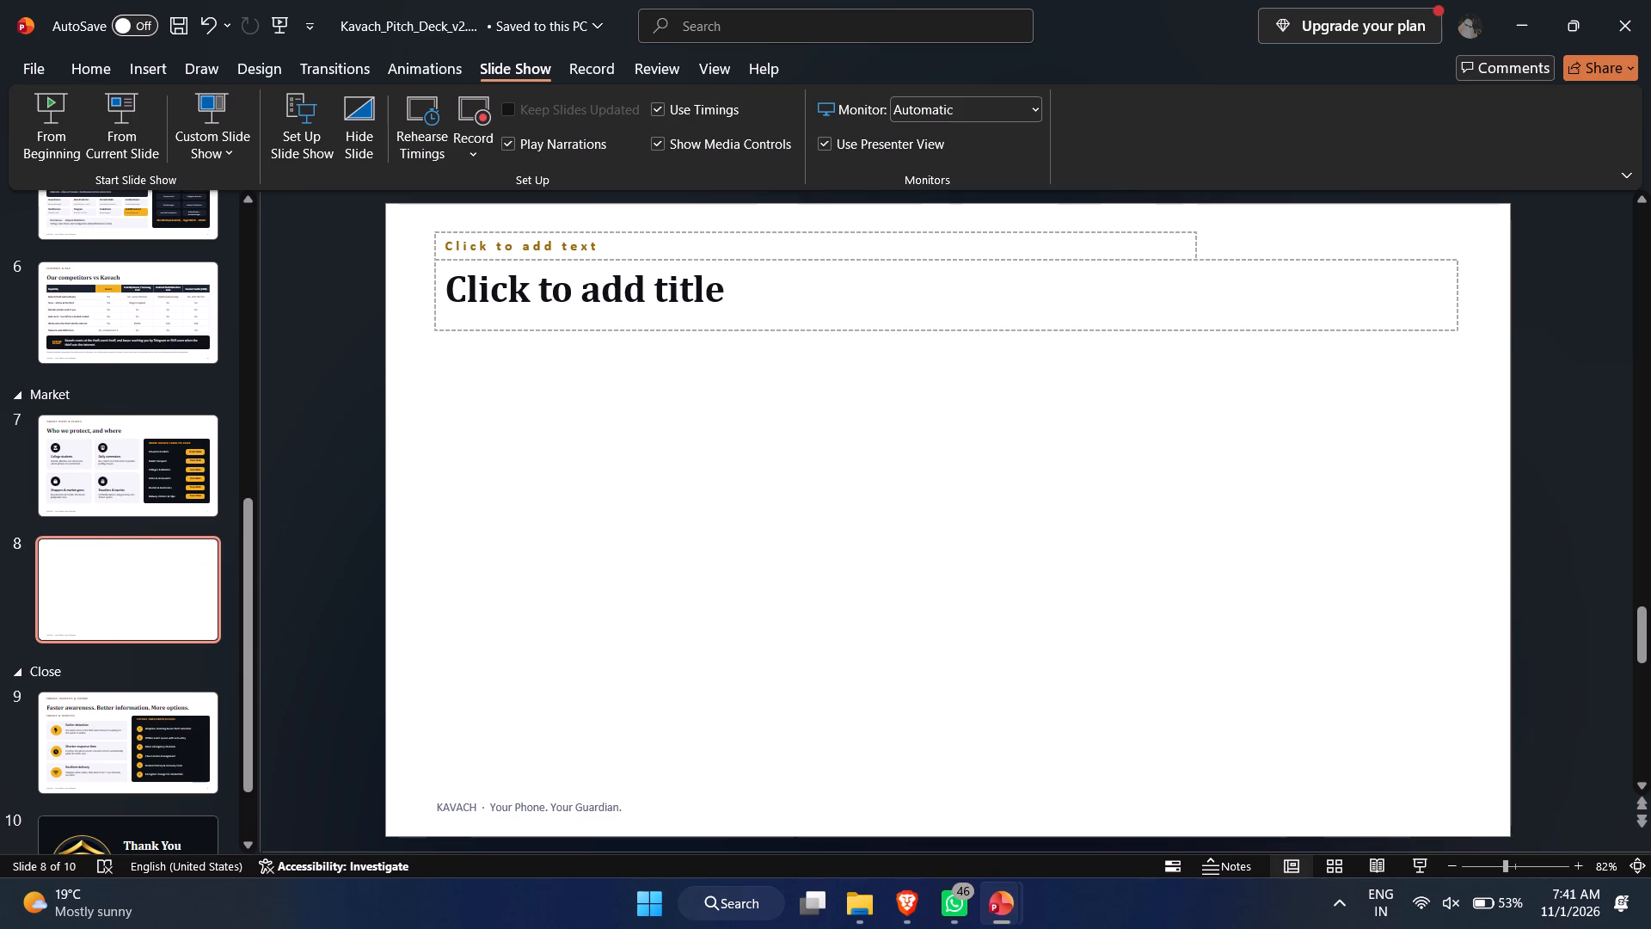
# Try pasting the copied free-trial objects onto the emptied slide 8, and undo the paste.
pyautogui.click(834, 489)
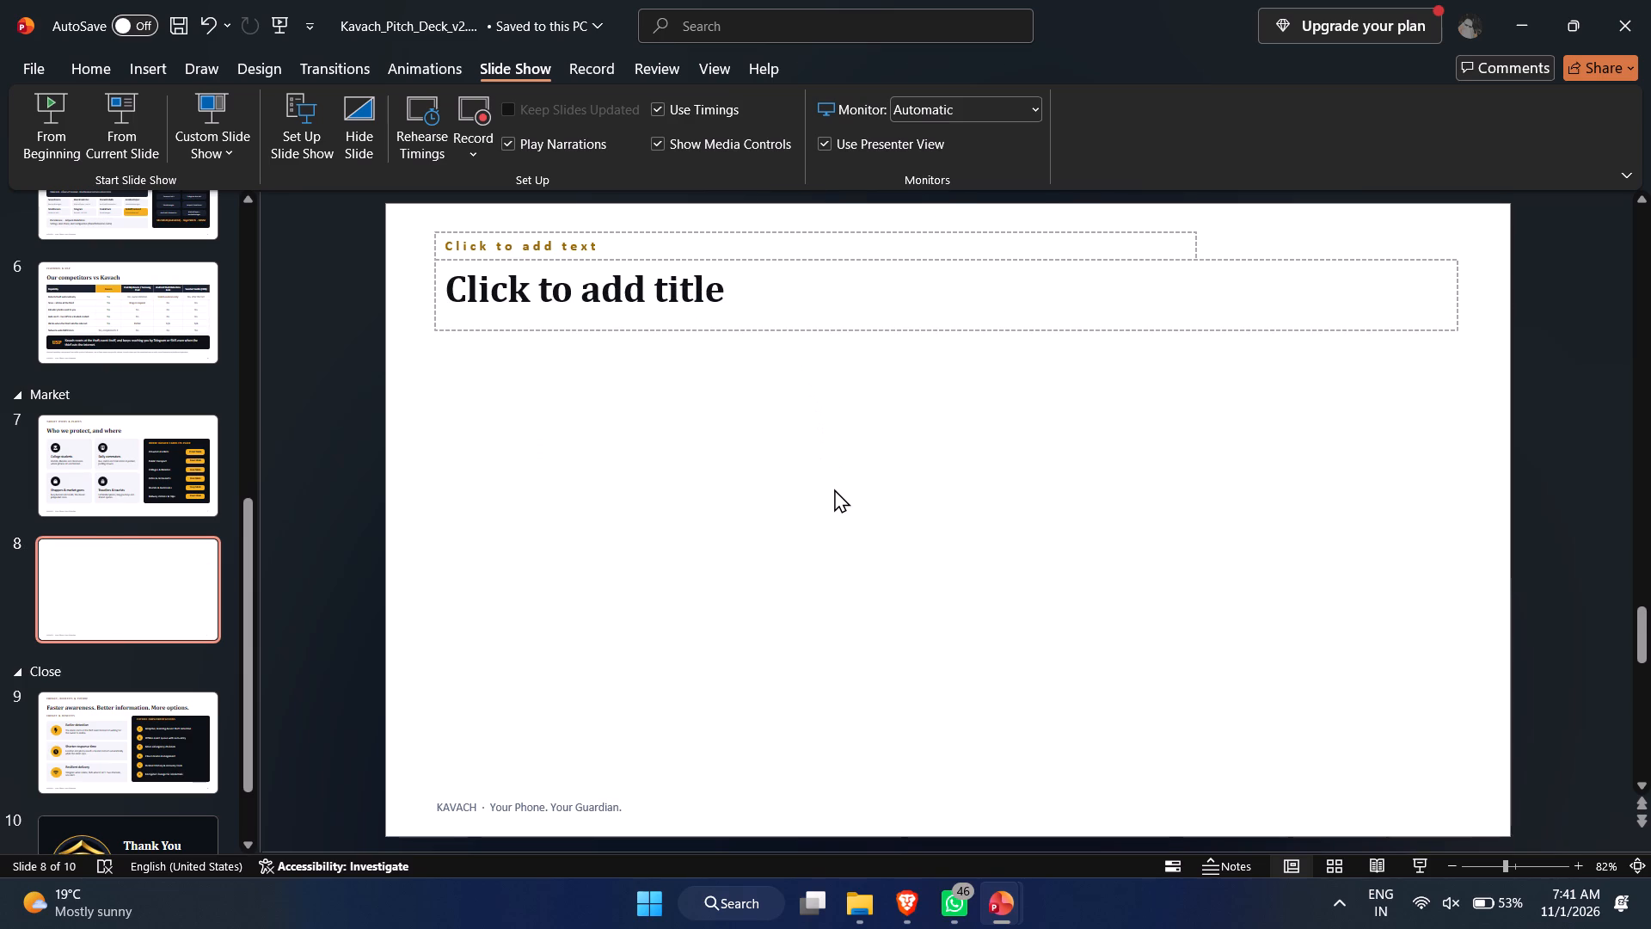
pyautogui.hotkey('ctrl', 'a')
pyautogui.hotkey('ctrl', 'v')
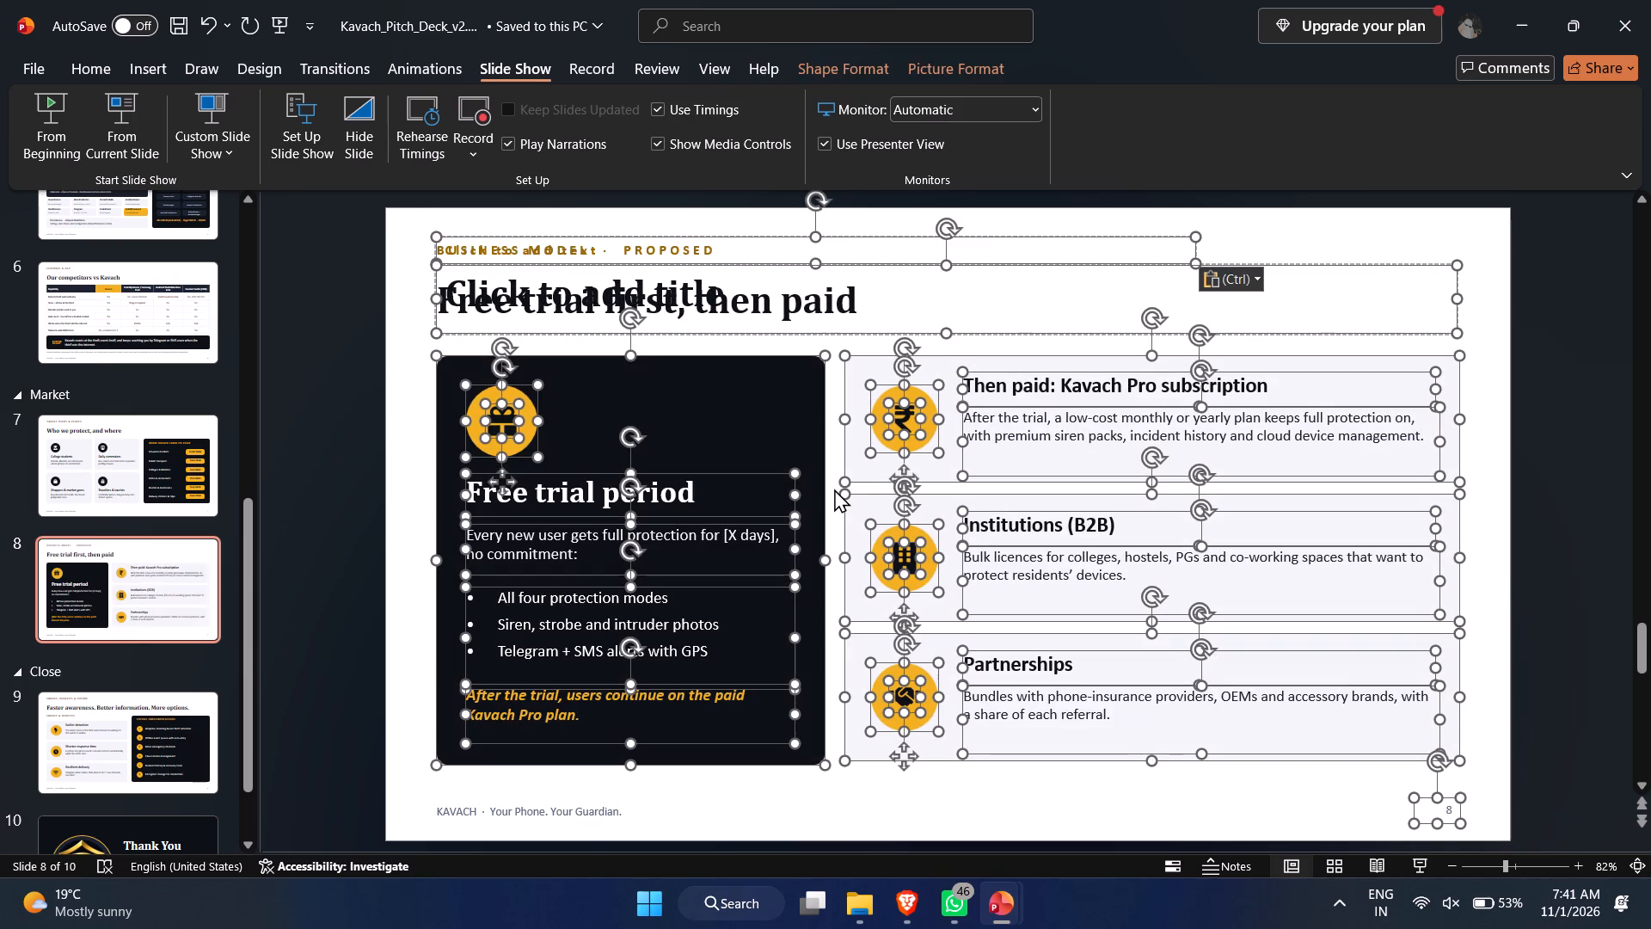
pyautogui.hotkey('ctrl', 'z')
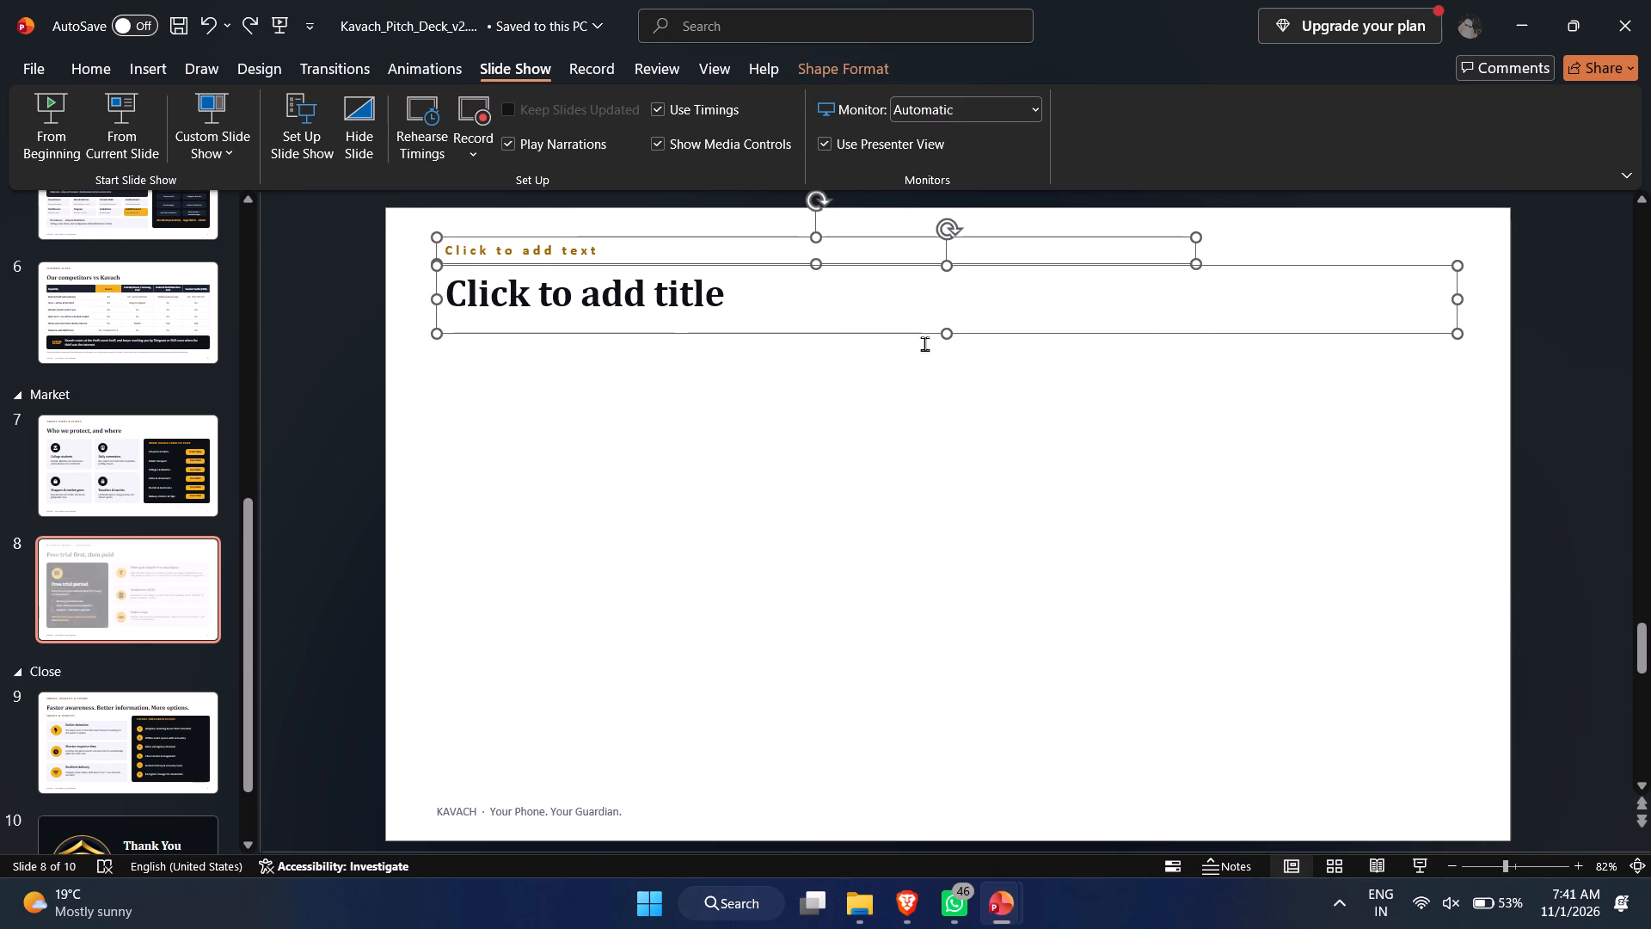
# Delete the empty title and text placeholders from slide 8 of the v2 deck.
pyautogui.click(1260, 275)
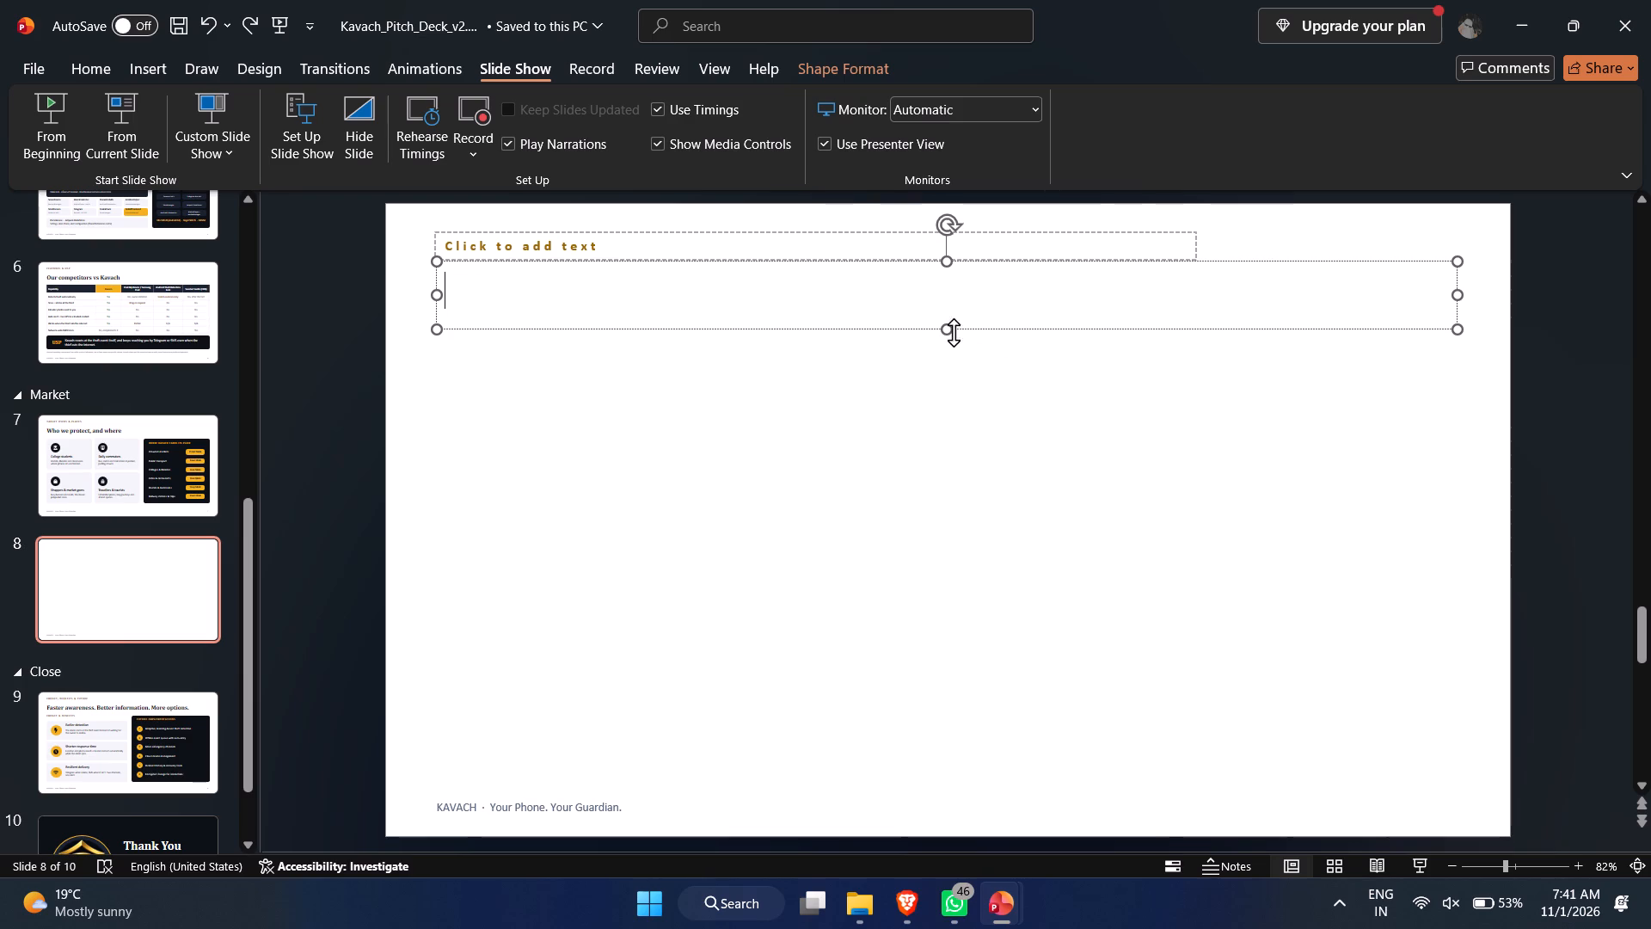
pyautogui.click(967, 326)
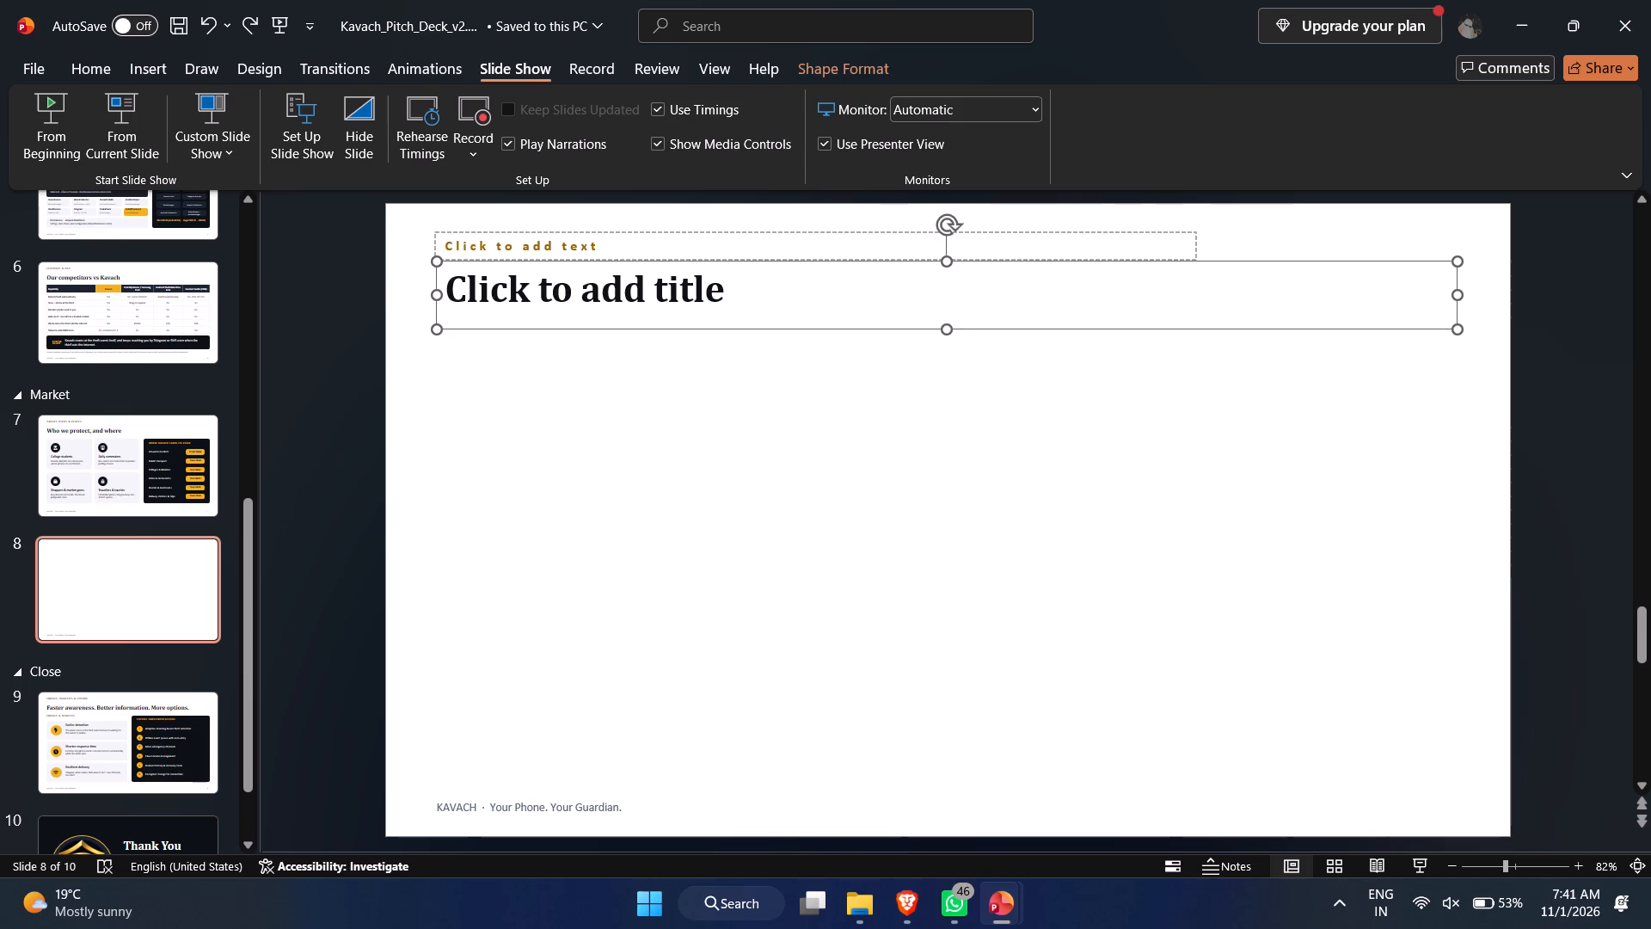
pyautogui.press('BackSpace')
pyautogui.press('BackSpace')
pyautogui.press('BackSpace')
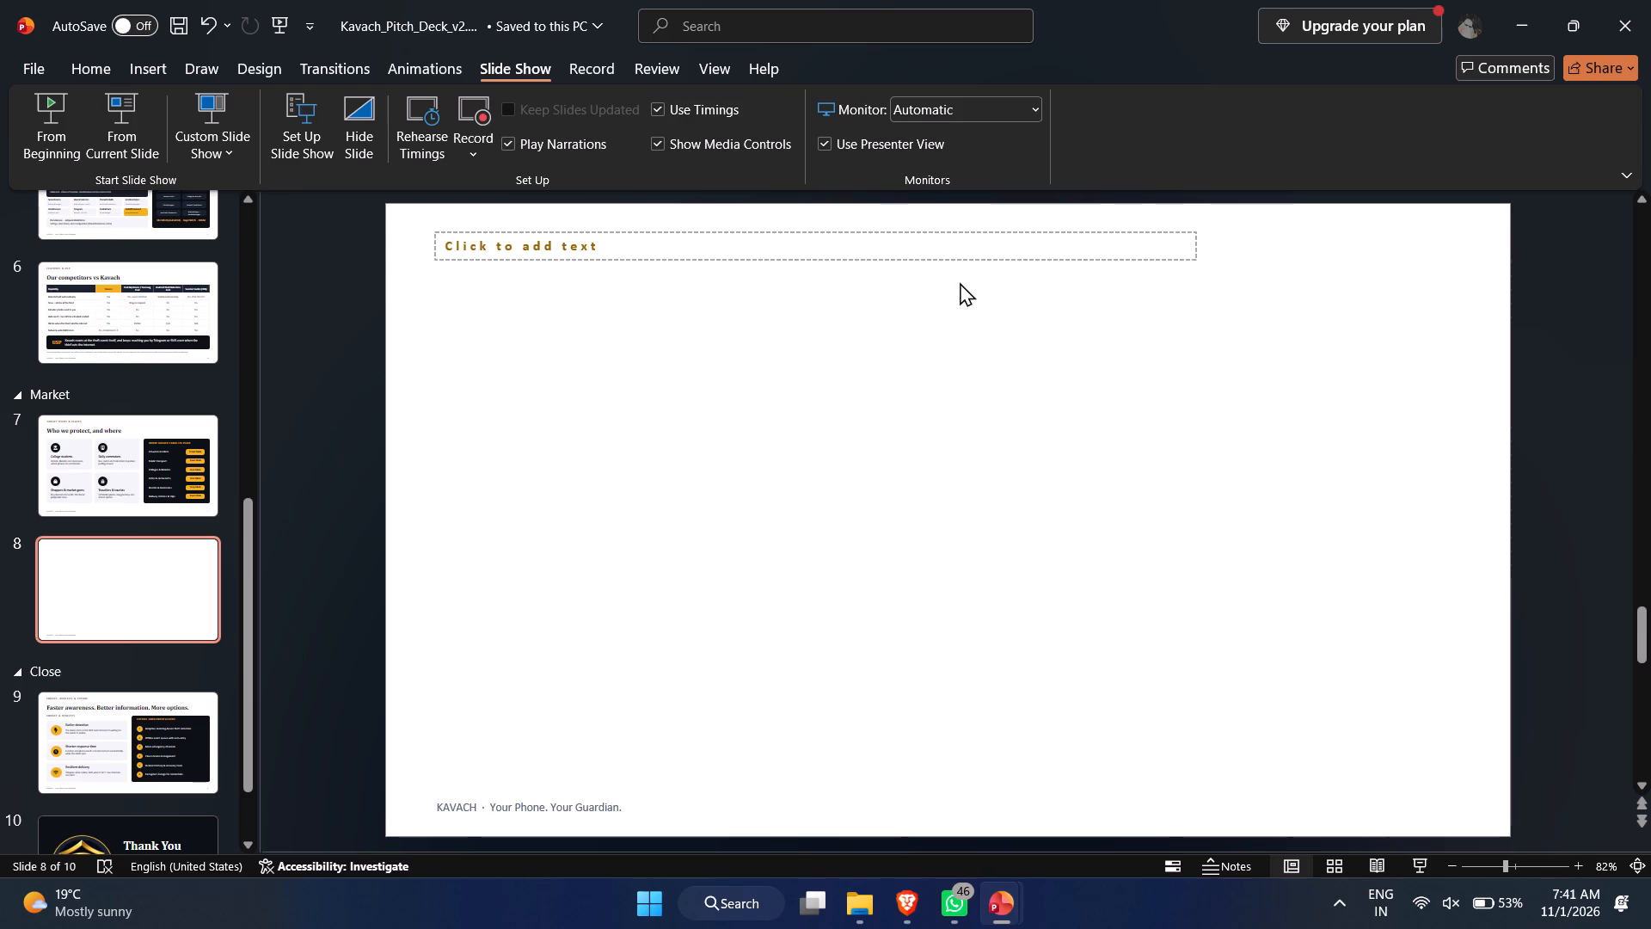
pyautogui.click(959, 259)
pyautogui.press('BackSpace')
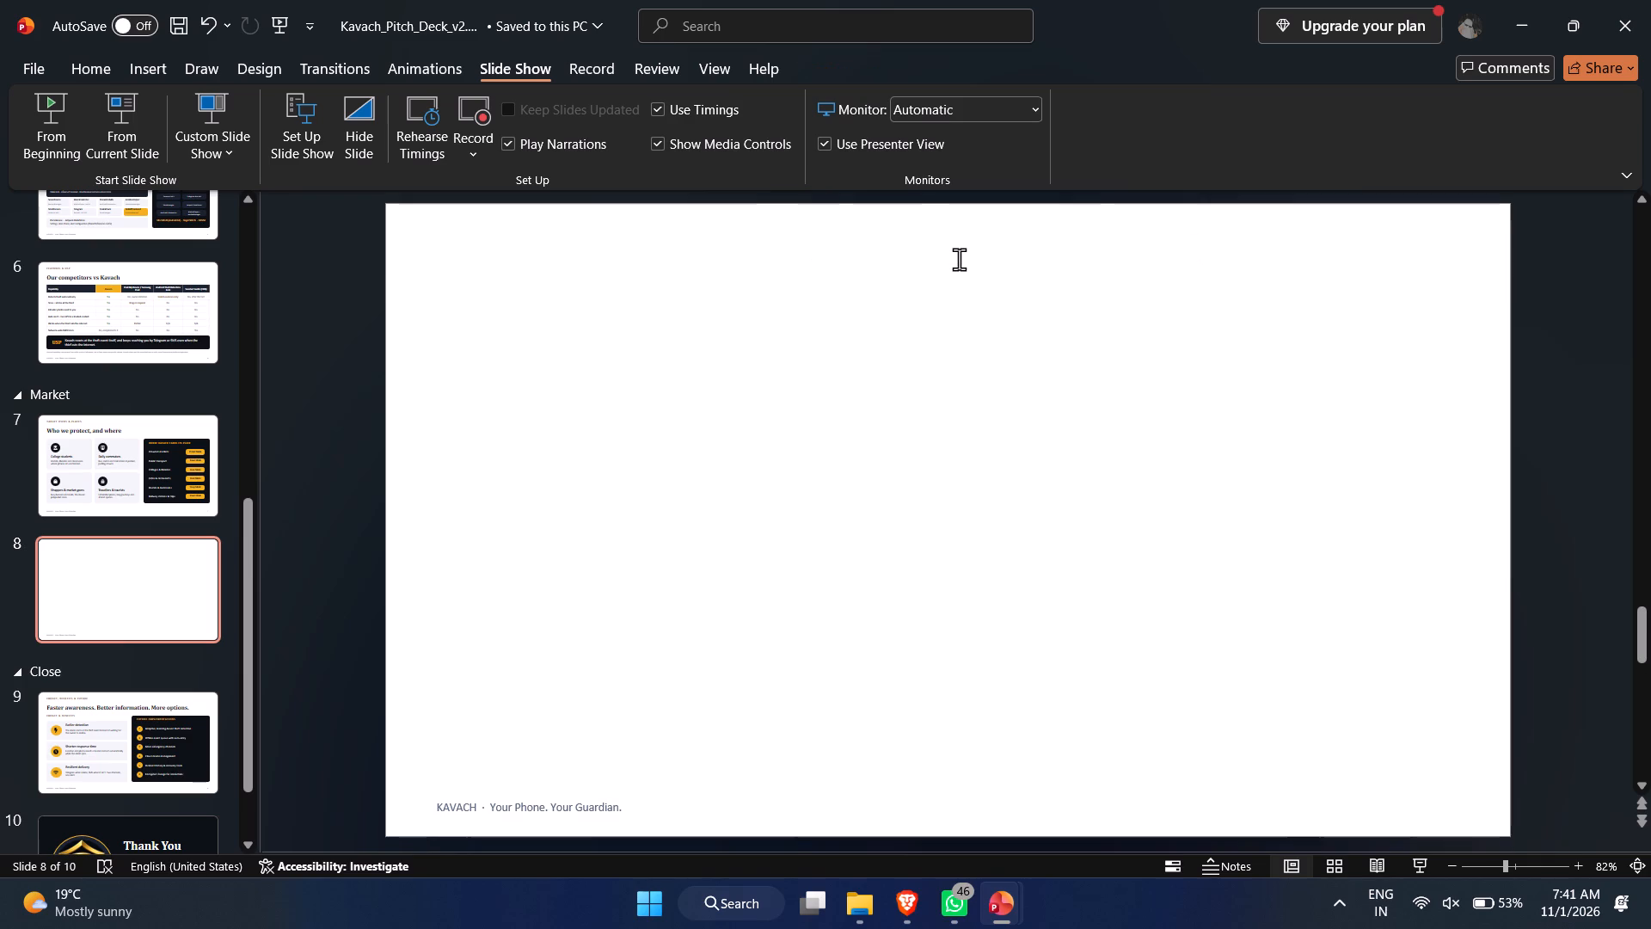
# Paste the copied "Free trial first, then paid" objects onto the cleared slide 8 and deselect them.
pyautogui.click(923, 304)
pyautogui.hotkey('ctrl', 'a')
pyautogui.hotkey('ctrl', 'v')
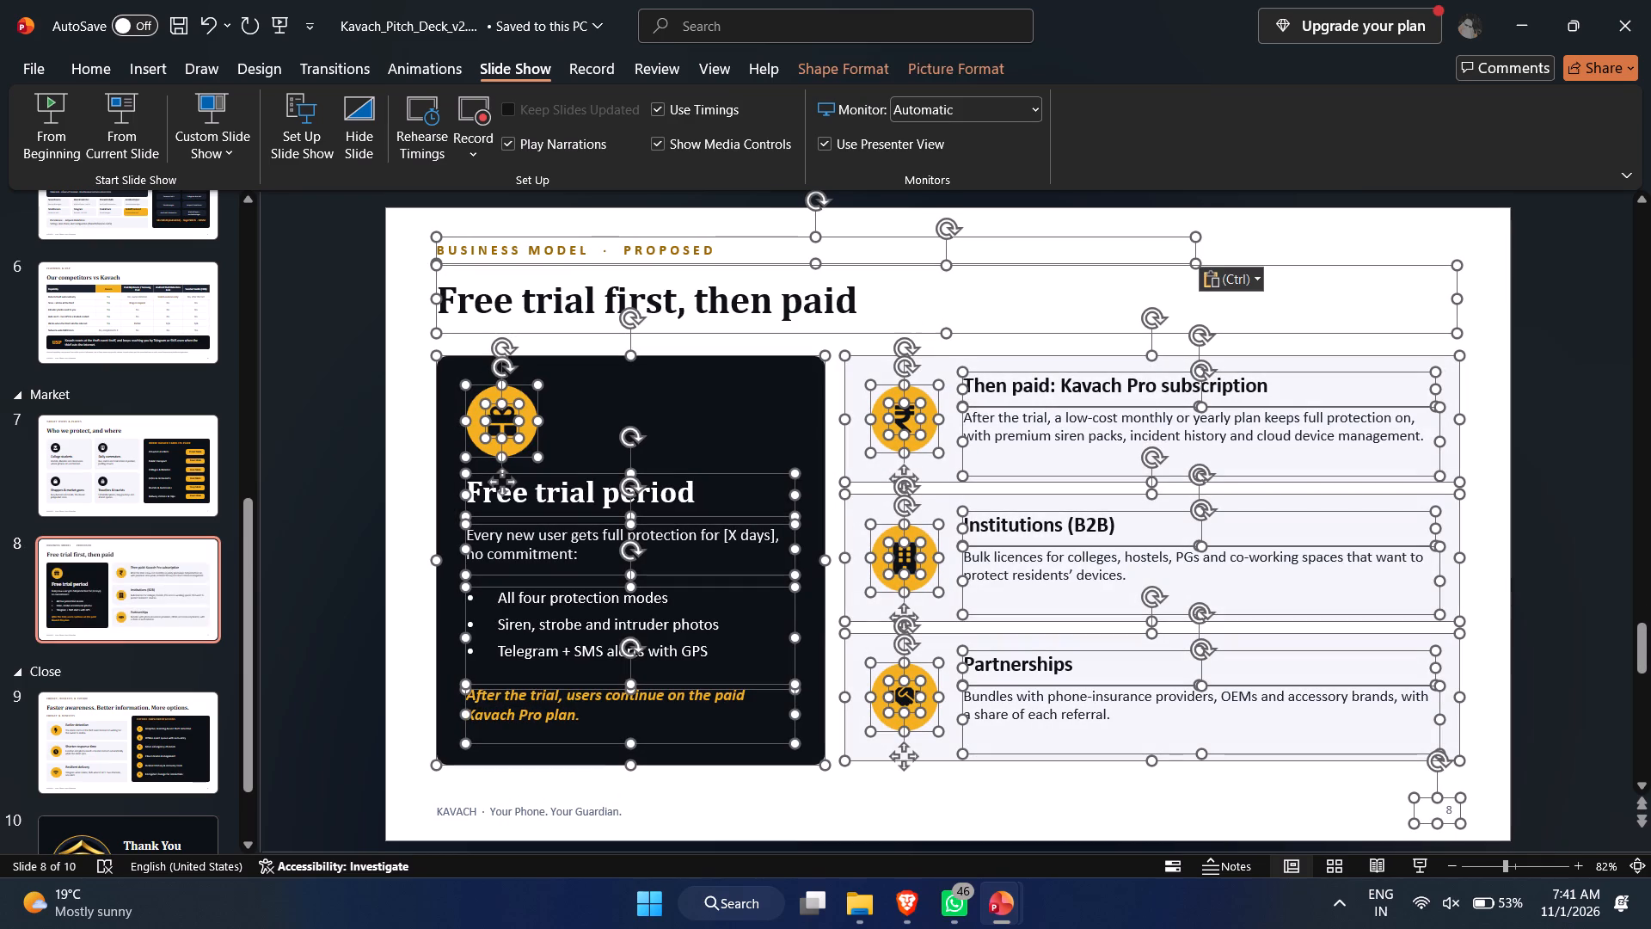
pyautogui.click(402, 381)
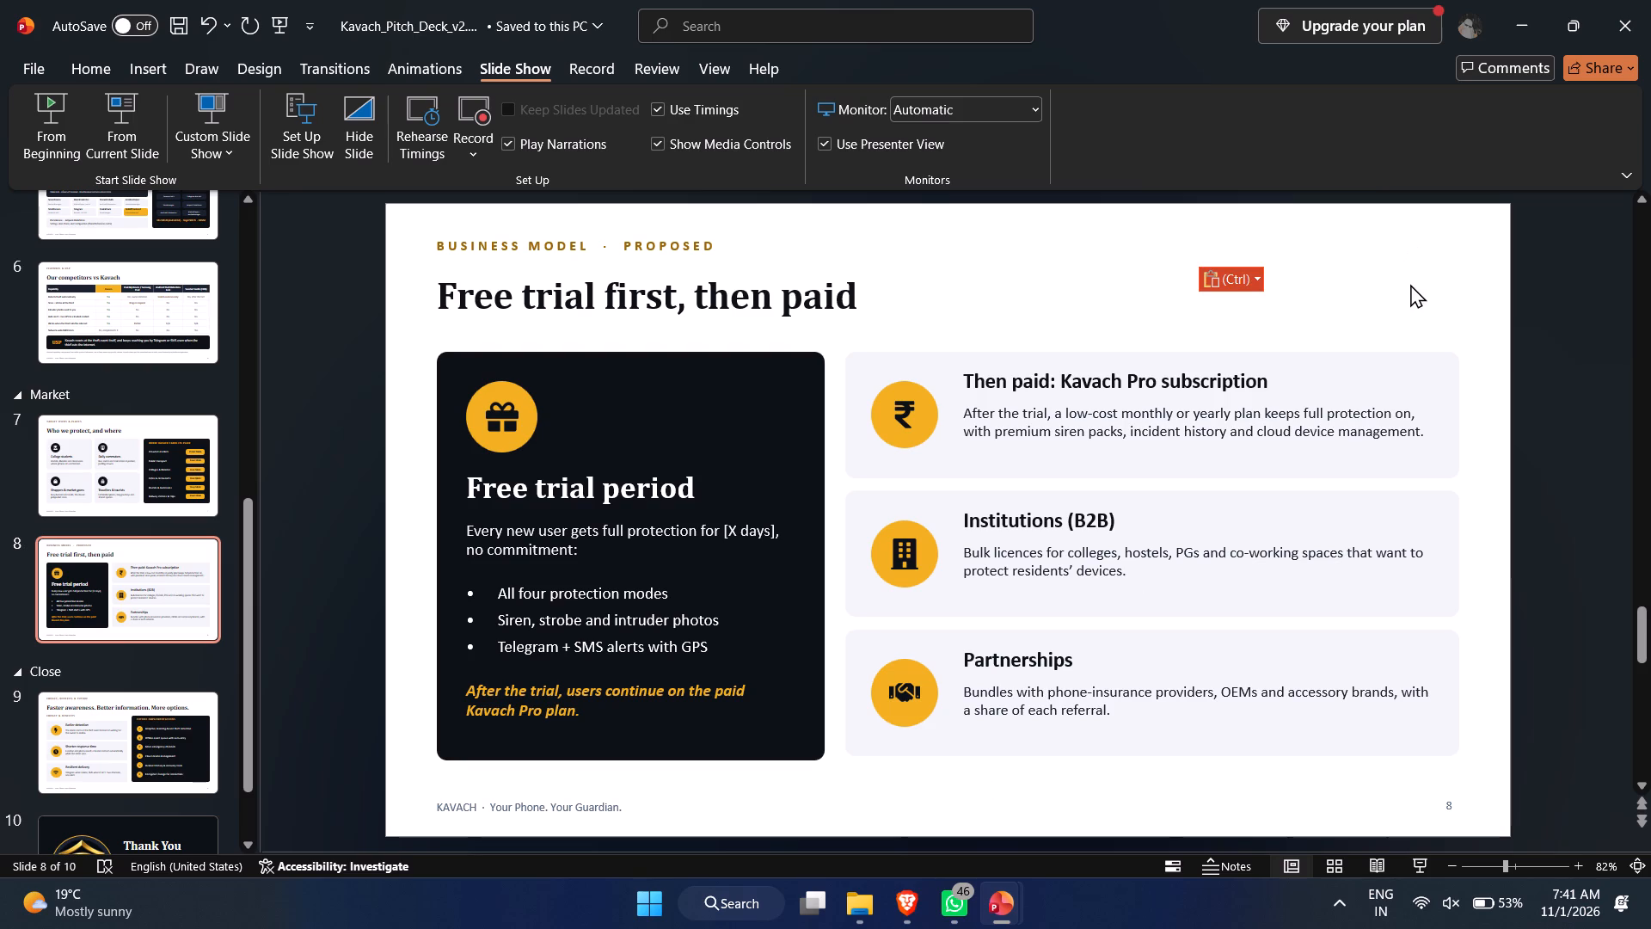
# Review slides 6, 8, 10 and 9 of the v2 deck.
pyautogui.click(139, 300)
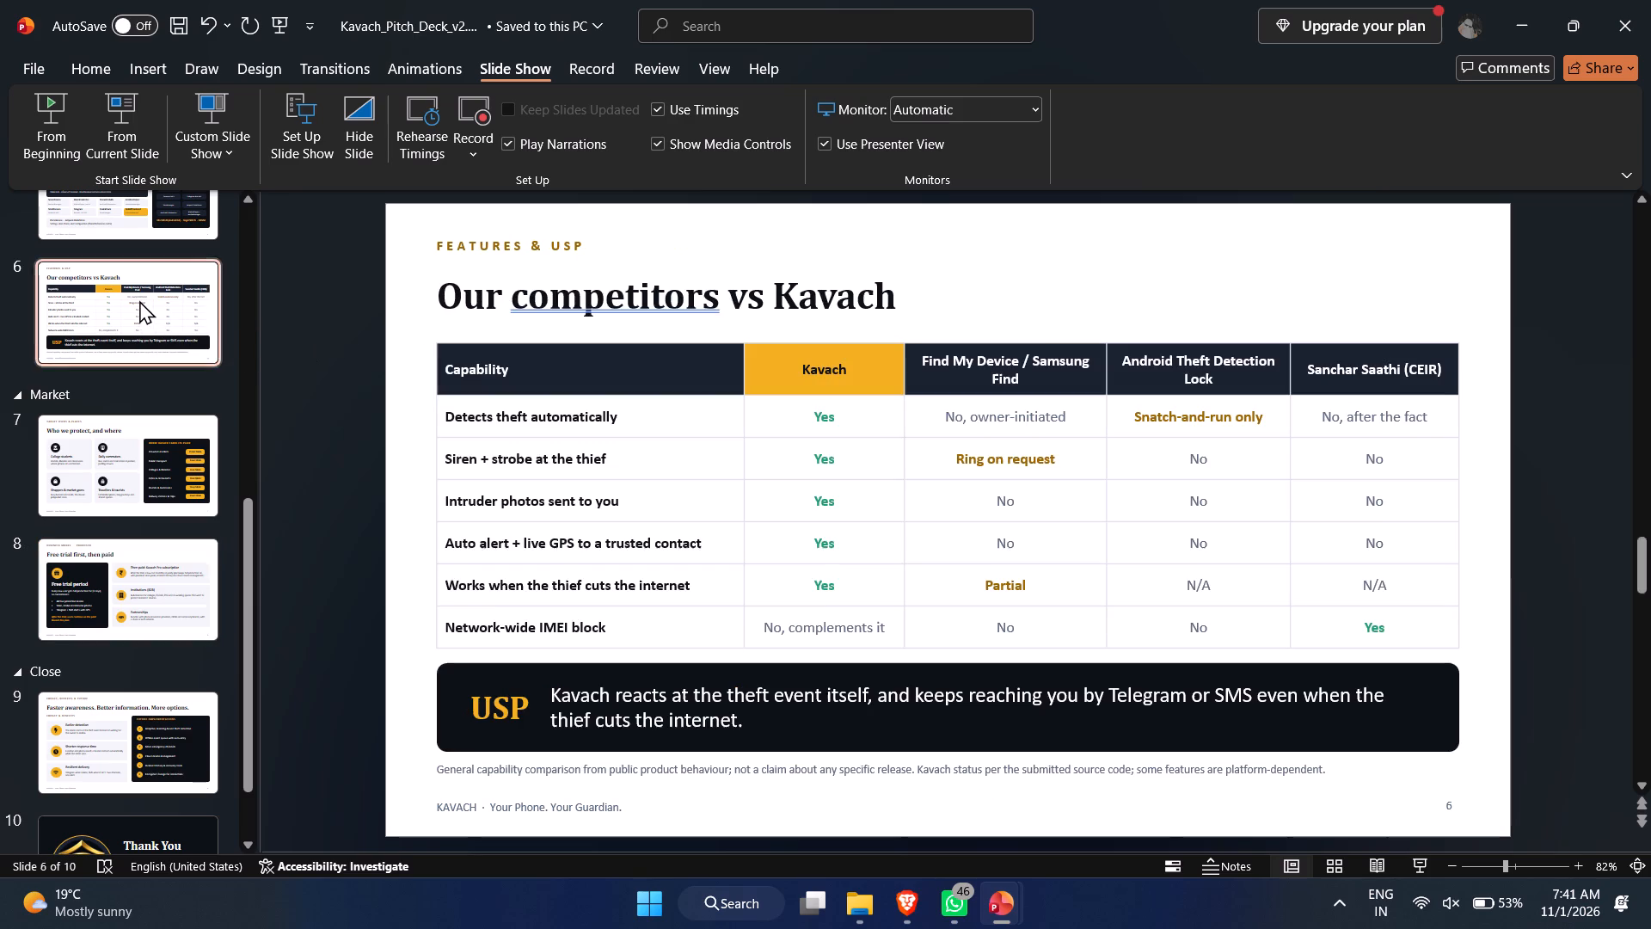
pyautogui.click(110, 563)
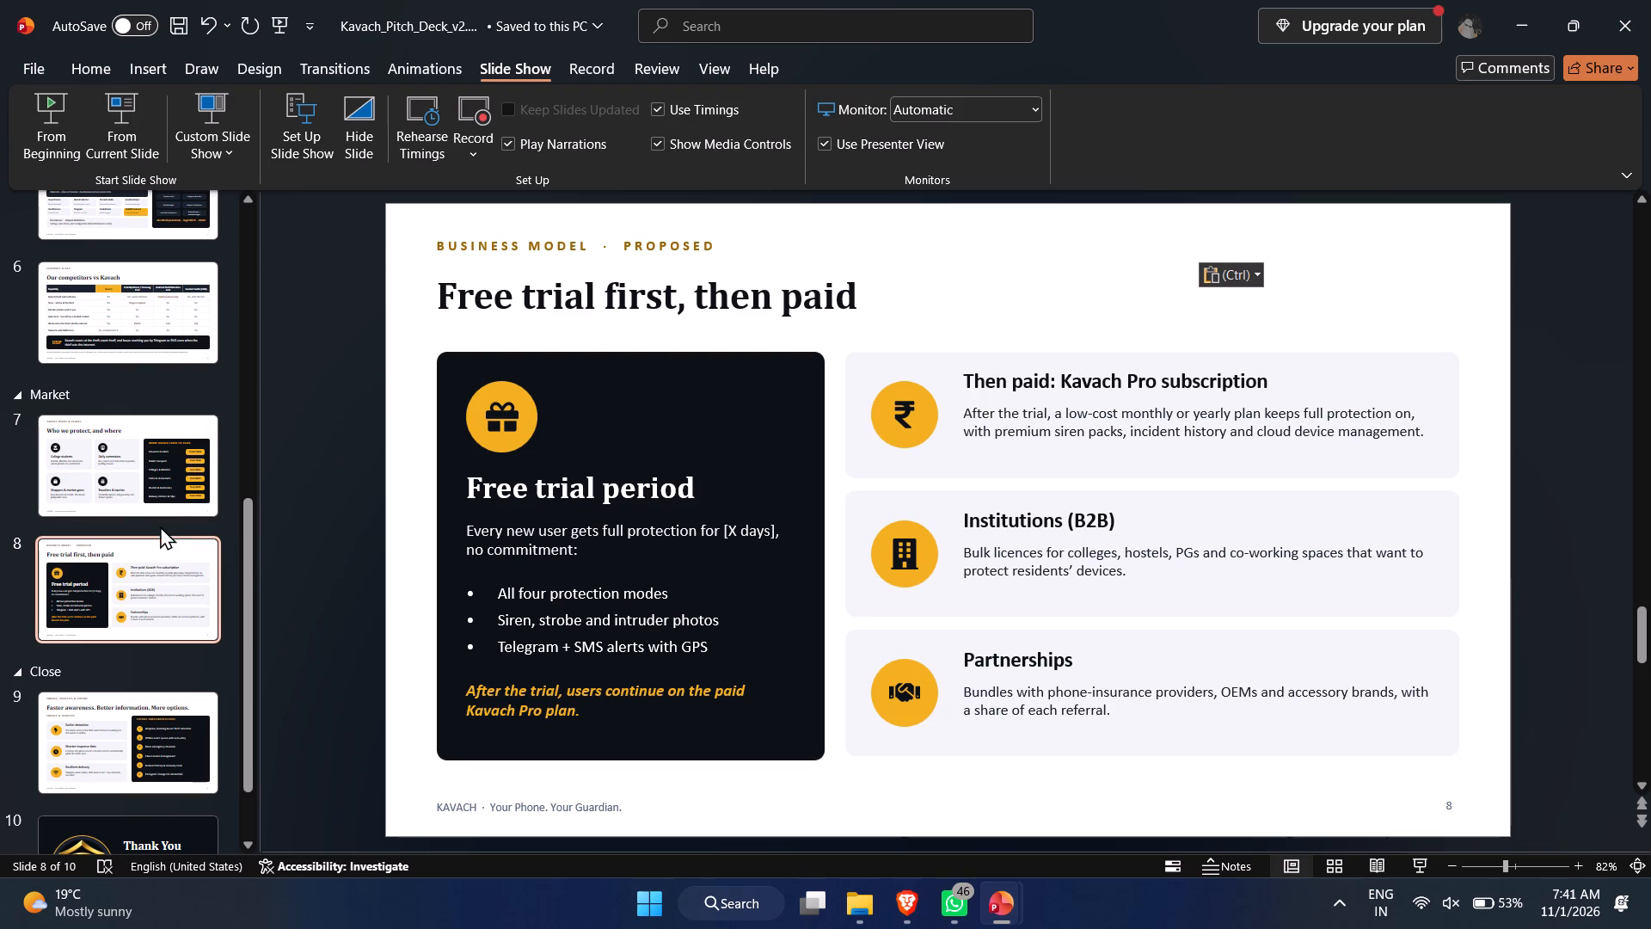
pyautogui.scroll(-8, 157, 547)
pyautogui.click(137, 758)
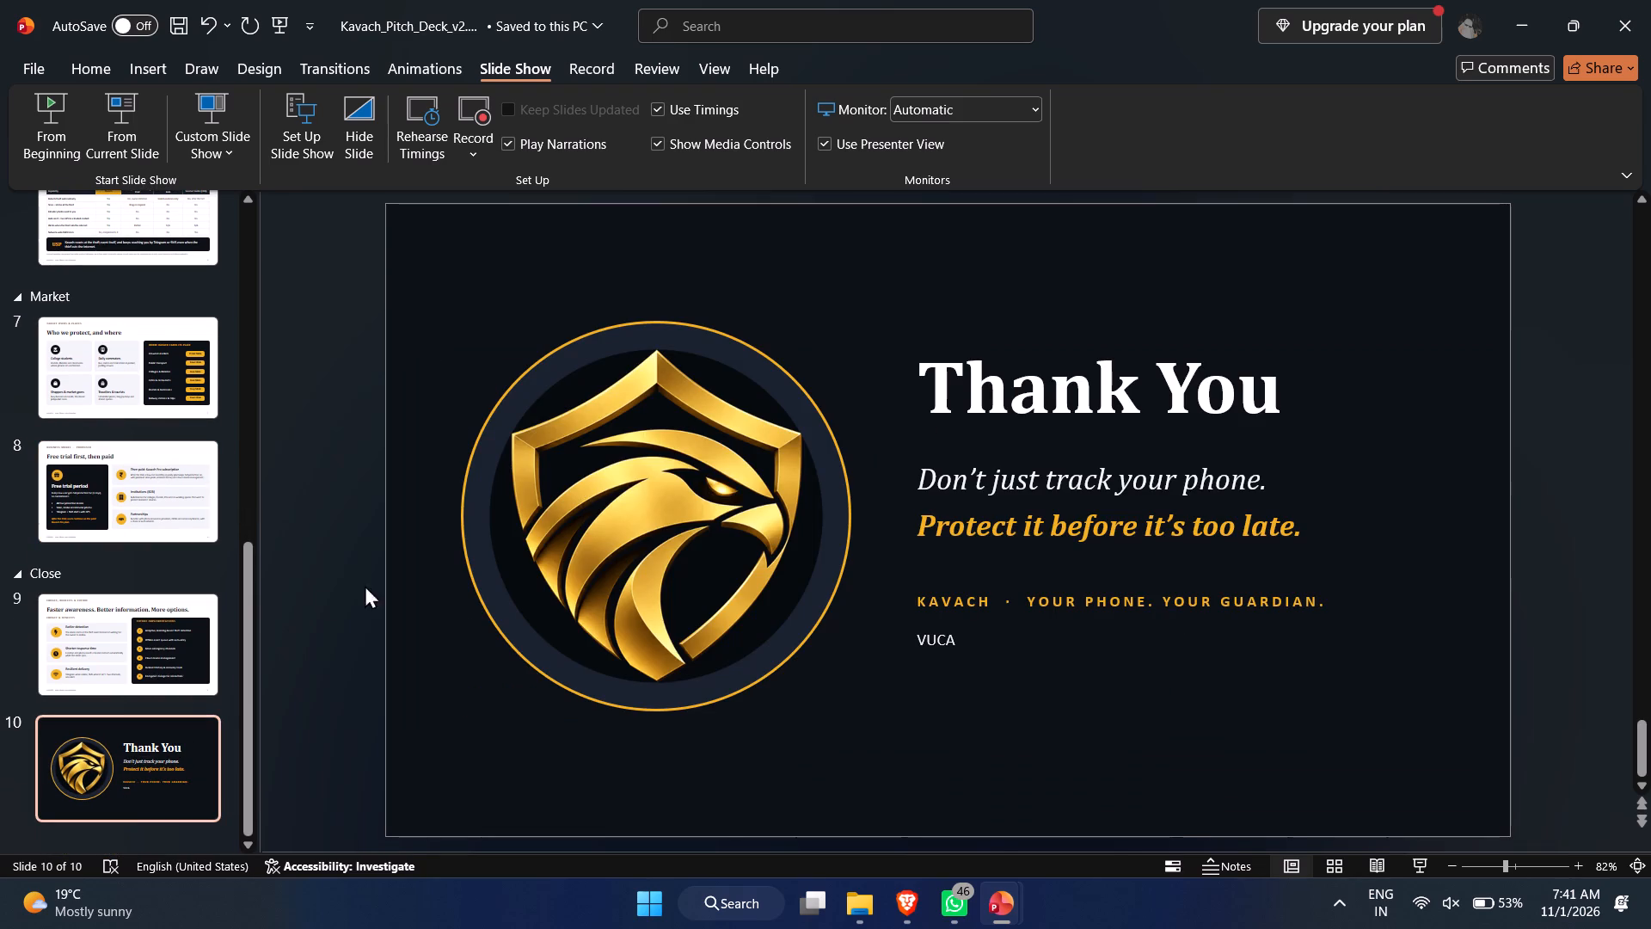
pyautogui.click(104, 644)
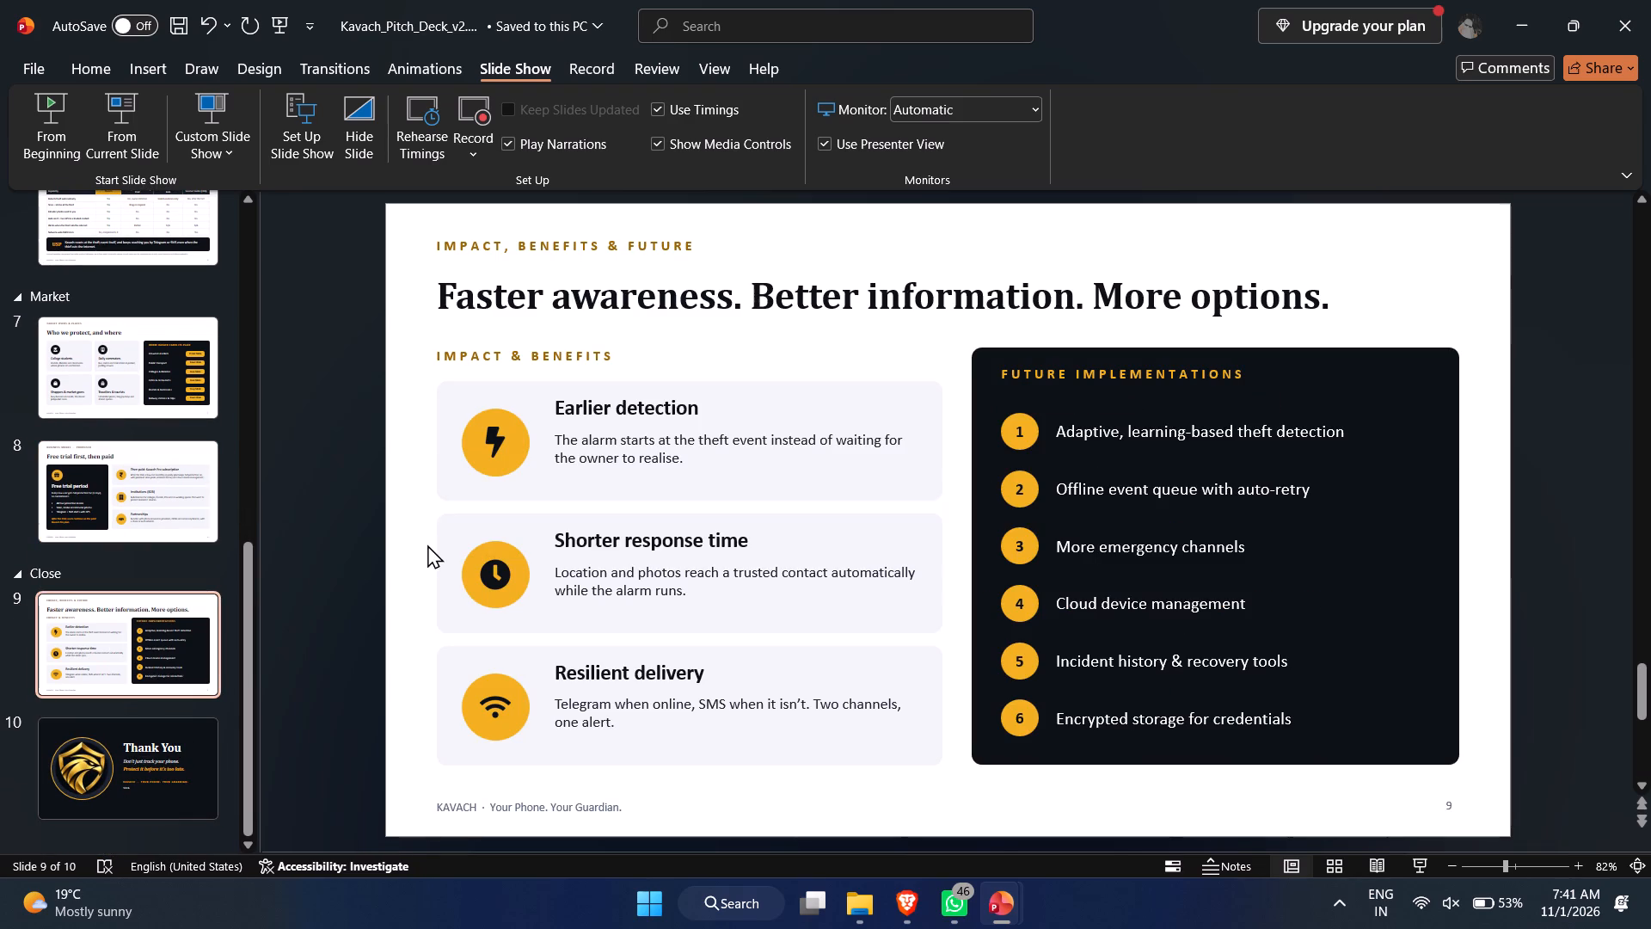
# Replace the "[X days]" placeholder in slide 8's "Free trial period" card with "7 Days".
pyautogui.click(137, 494)
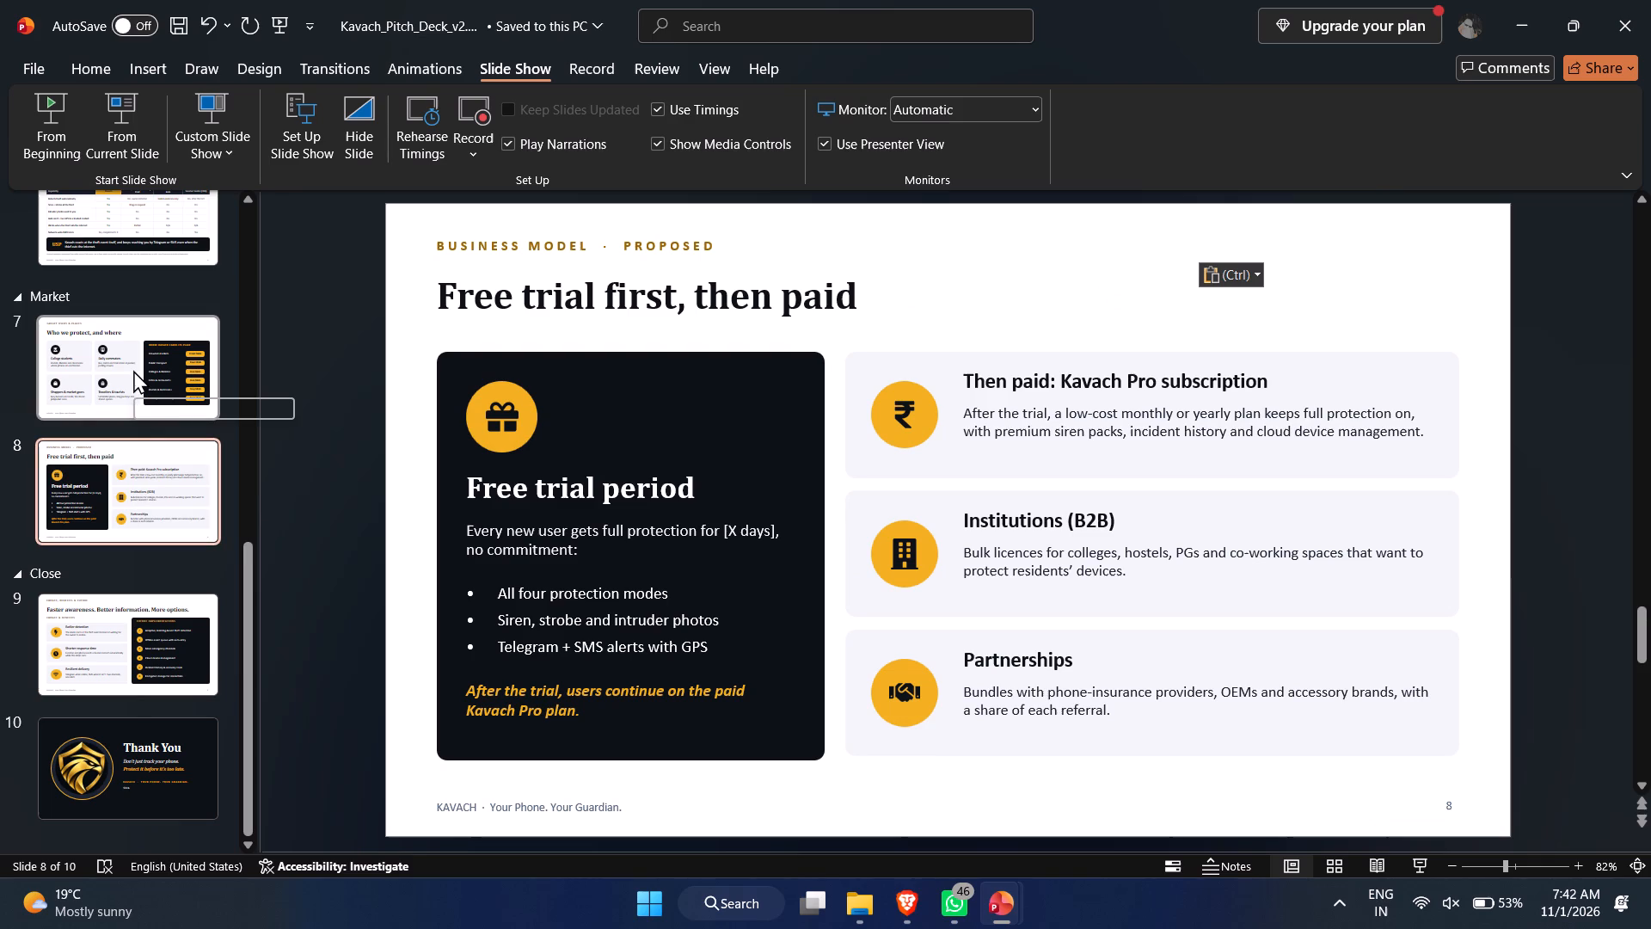
pyautogui.click(752, 528)
pyautogui.press('Right')
pyautogui.press('Right')
pyautogui.press('Right')
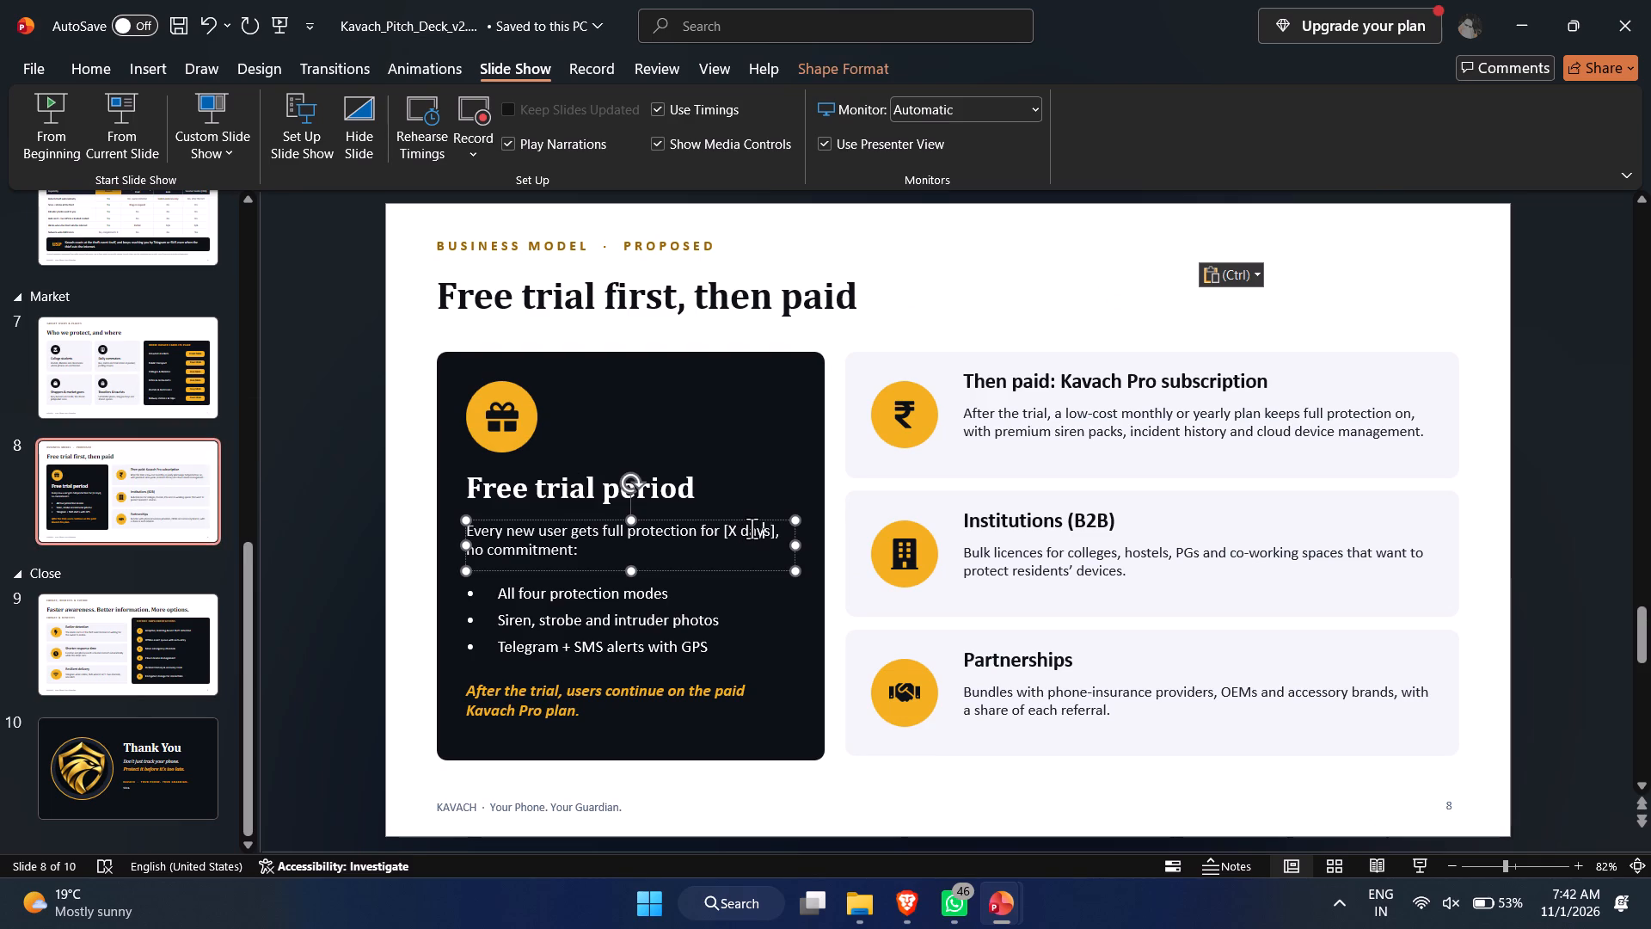
pyautogui.press('Right')
pyautogui.press('BackSpace')
pyautogui.press('BackSpace')
pyautogui.press('BackSpace')
pyautogui.press('BackSpace')
pyautogui.press('BackSpace')
pyautogui.press('BackSpace')
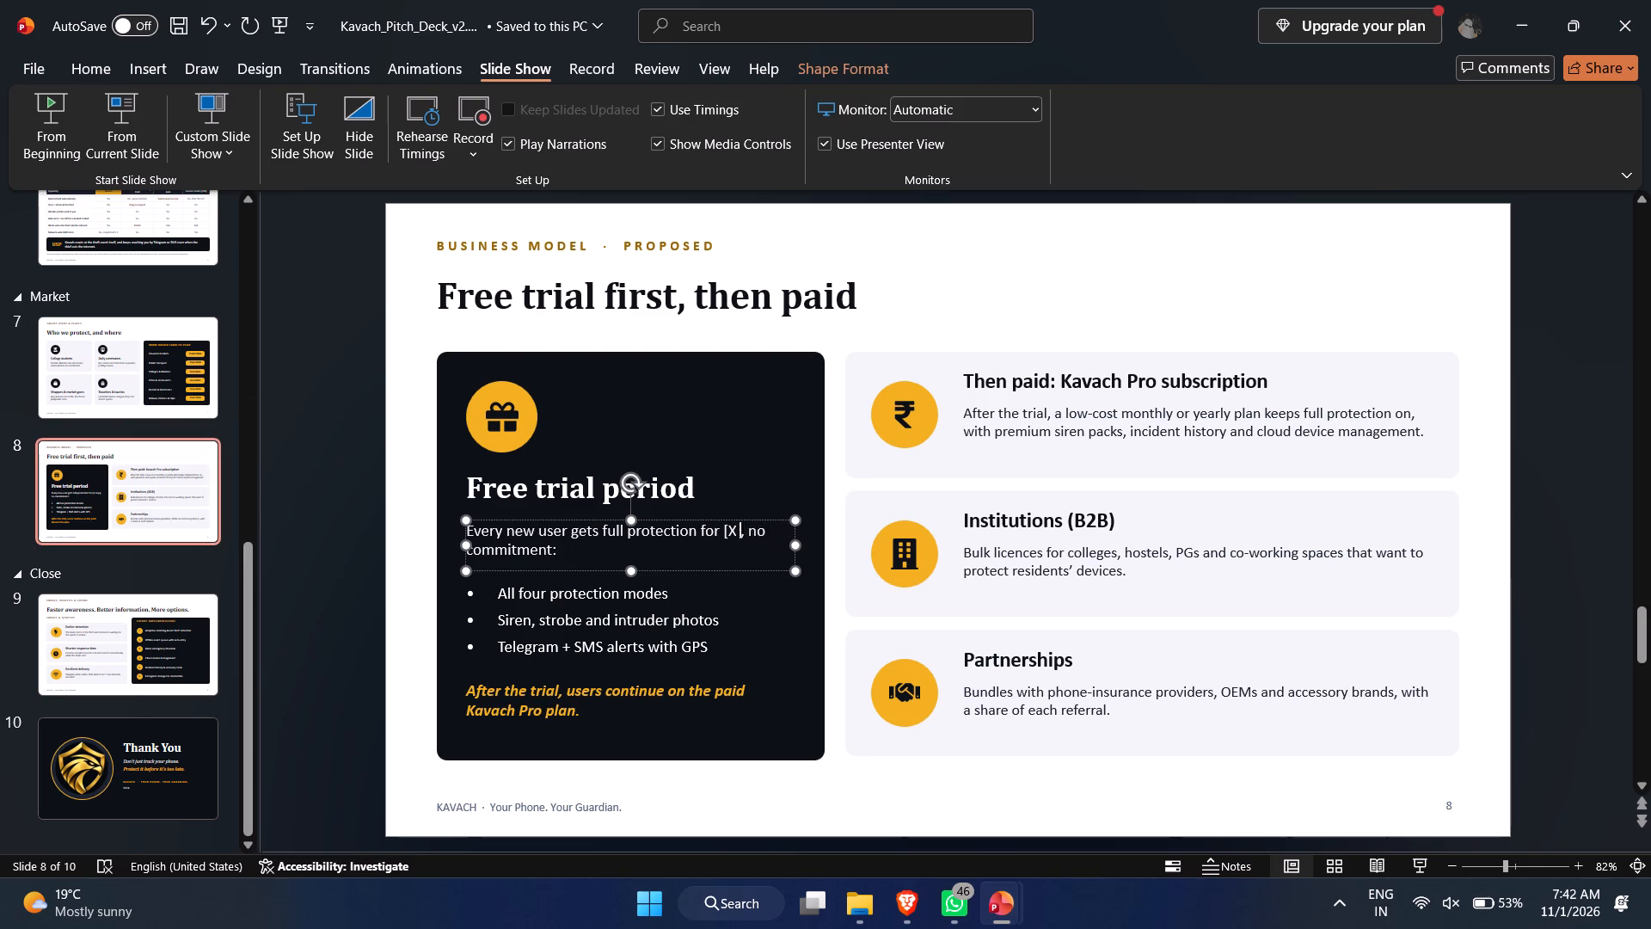
pyautogui.press('BackSpace')
pyautogui.press('BackSpace')
pyautogui.press('7')
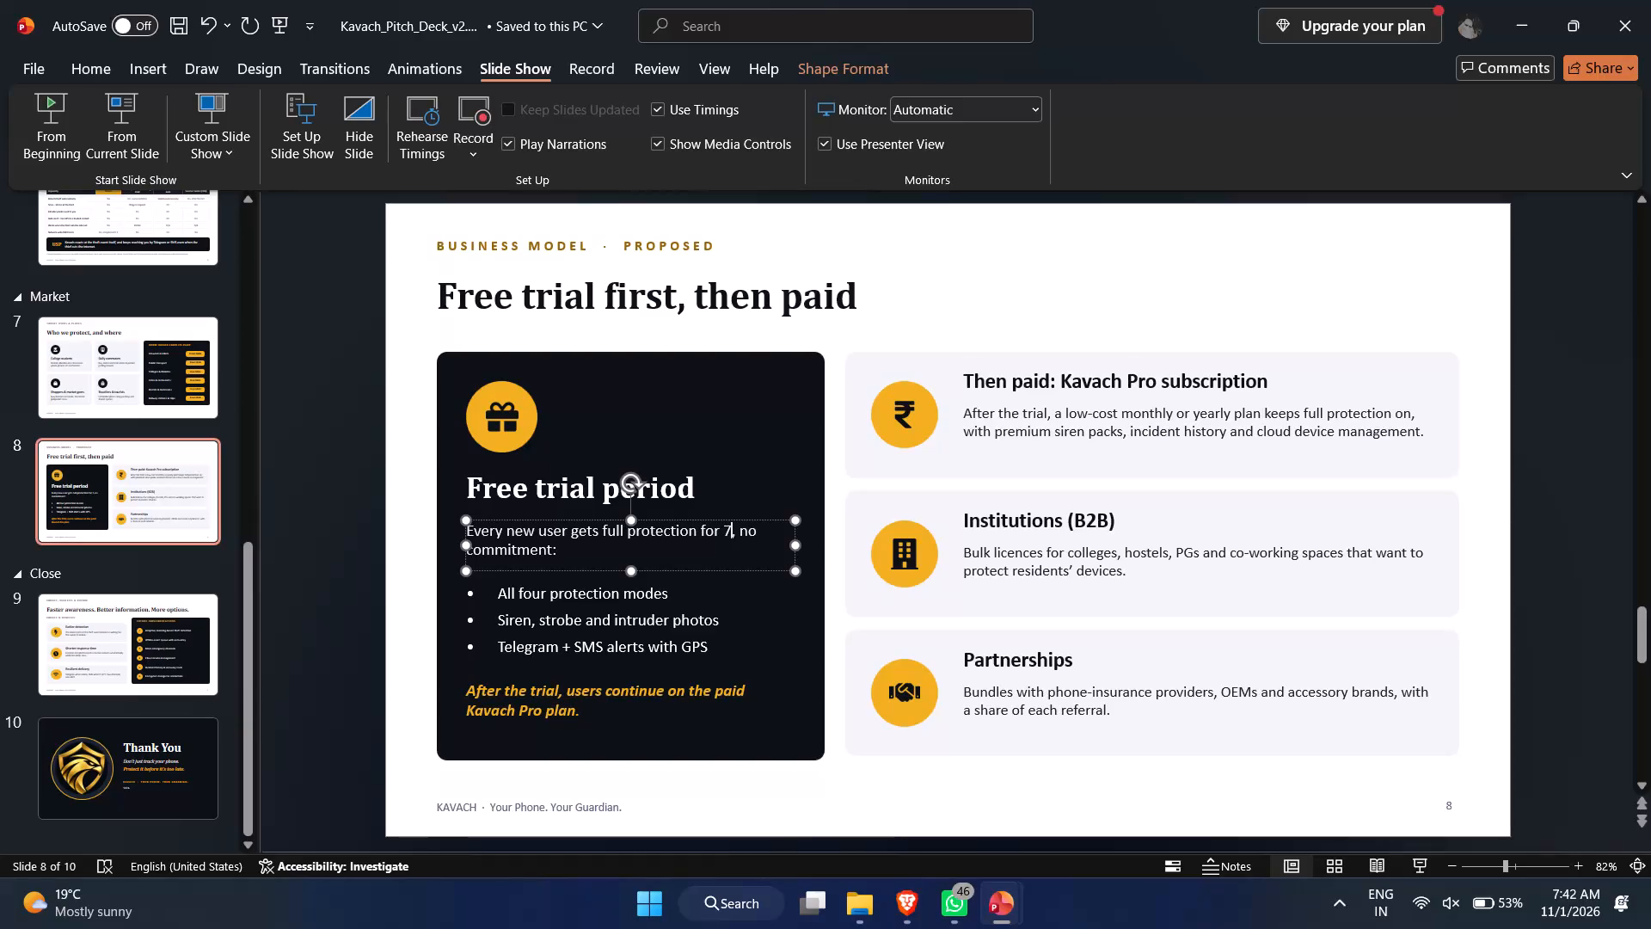
pyautogui.press('space')
pyautogui.write('Days')
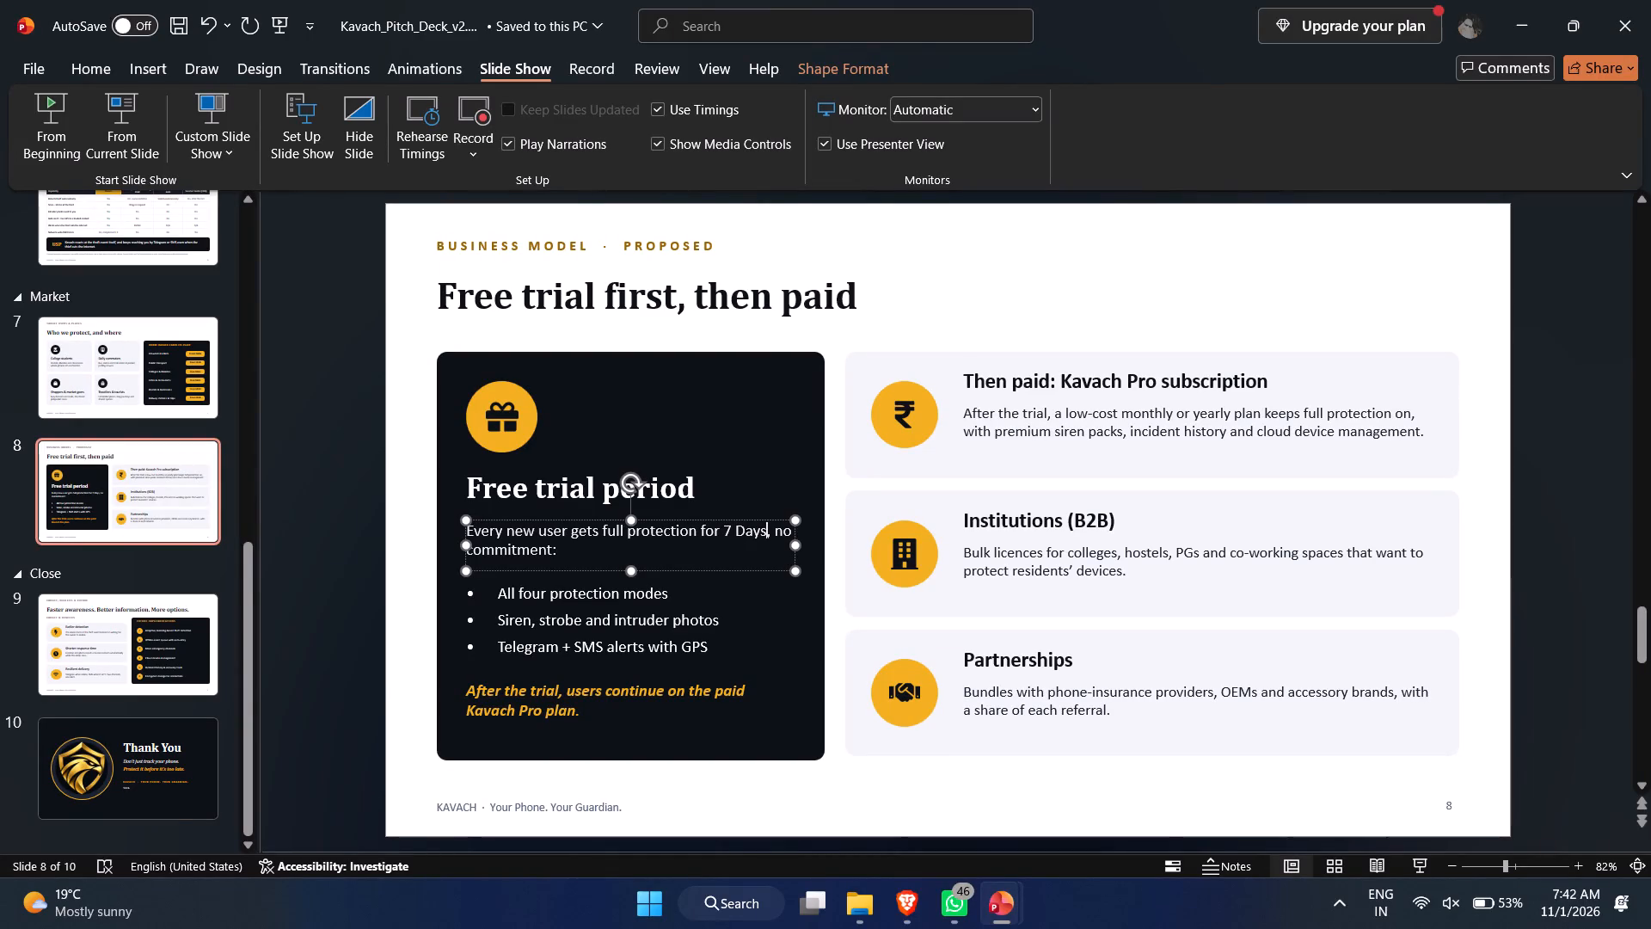
pyautogui.click(798, 307)
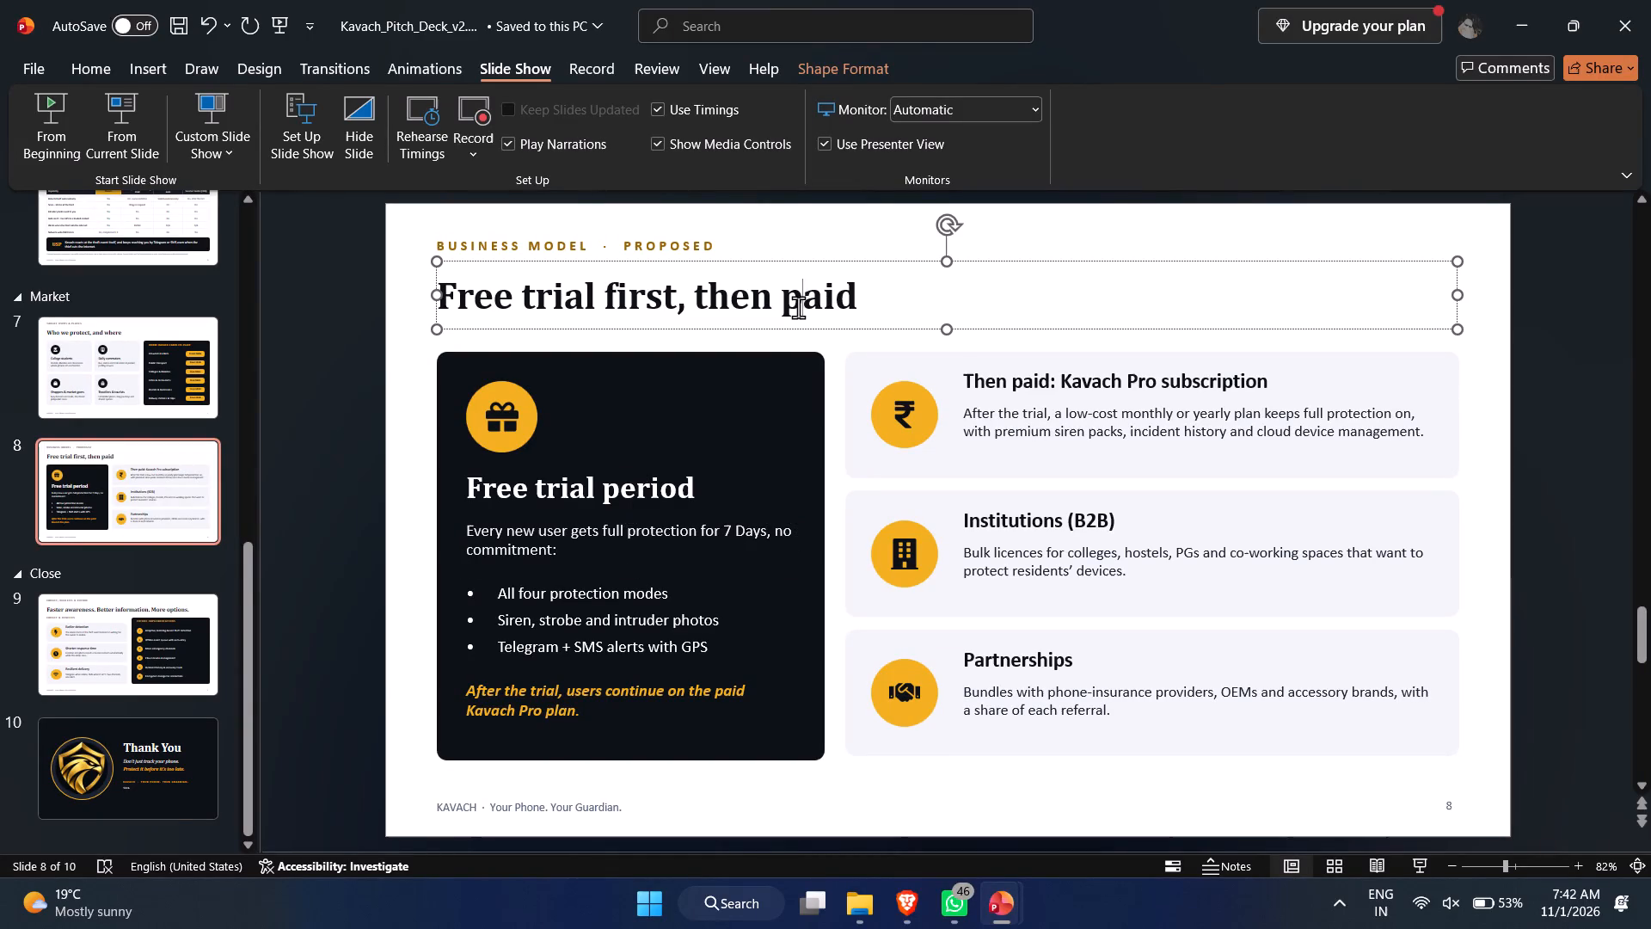
# Remove ", no commitment" from the sentence under "Free trial period" on slide 8, keeping the colon, and clear the selection.
pyautogui.click(551, 558)
pyautogui.press('BackSpace')
pyautogui.press('BackSpace')
pyautogui.press('BackSpace')
pyautogui.press('BackSpace')
pyautogui.press('BackSpace')
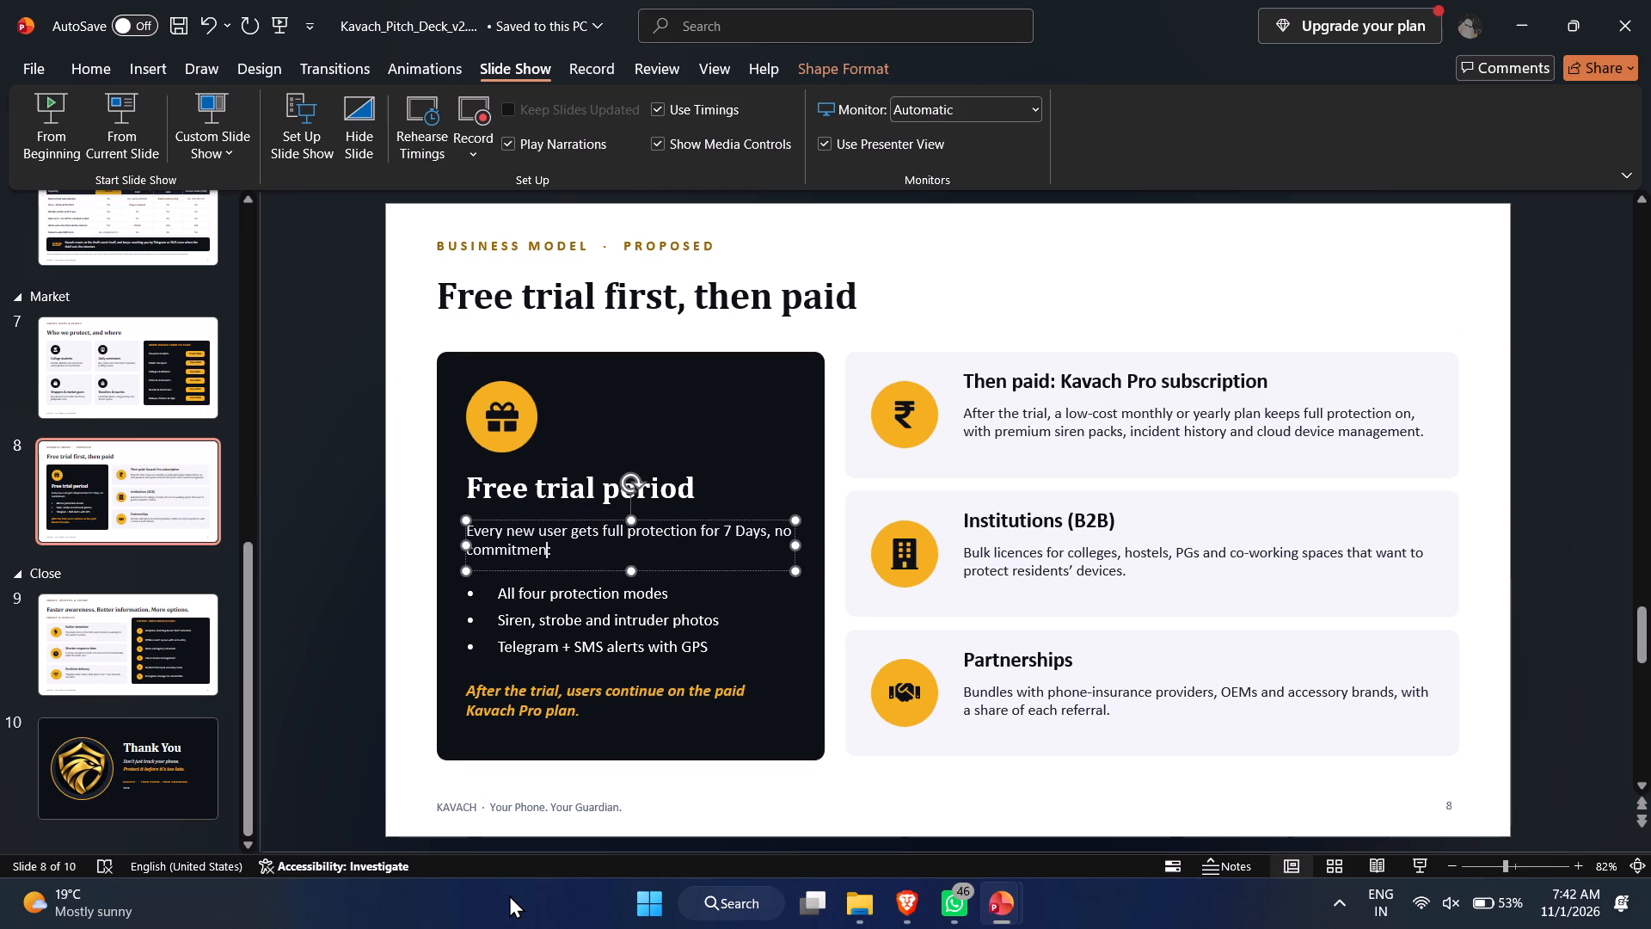
pyautogui.press('BackSpace')
pyautogui.press('BackSpace')
pyautogui.press('BackSpace')
pyautogui.press('BackSpace')
pyautogui.press('BackSpace')
pyautogui.press('BackSpace')
pyautogui.press('BackSpace')
pyautogui.press('BackSpace')
pyautogui.press('BackSpace')
pyautogui.press('BackSpace')
pyautogui.click(721, 718)
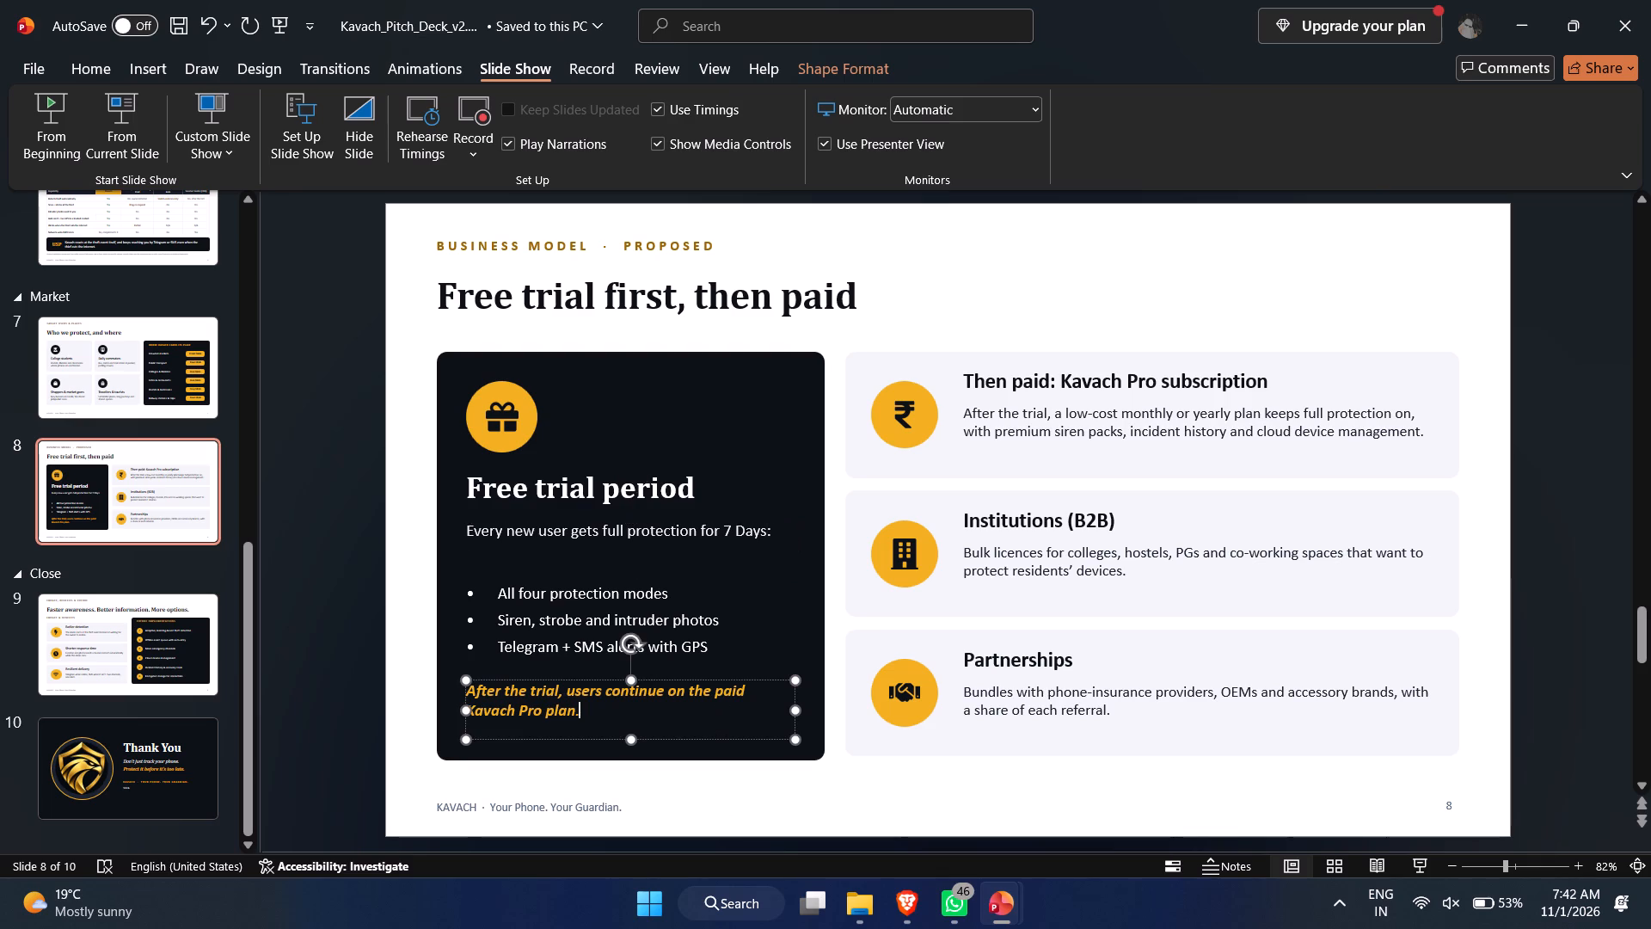
pyautogui.click(865, 532)
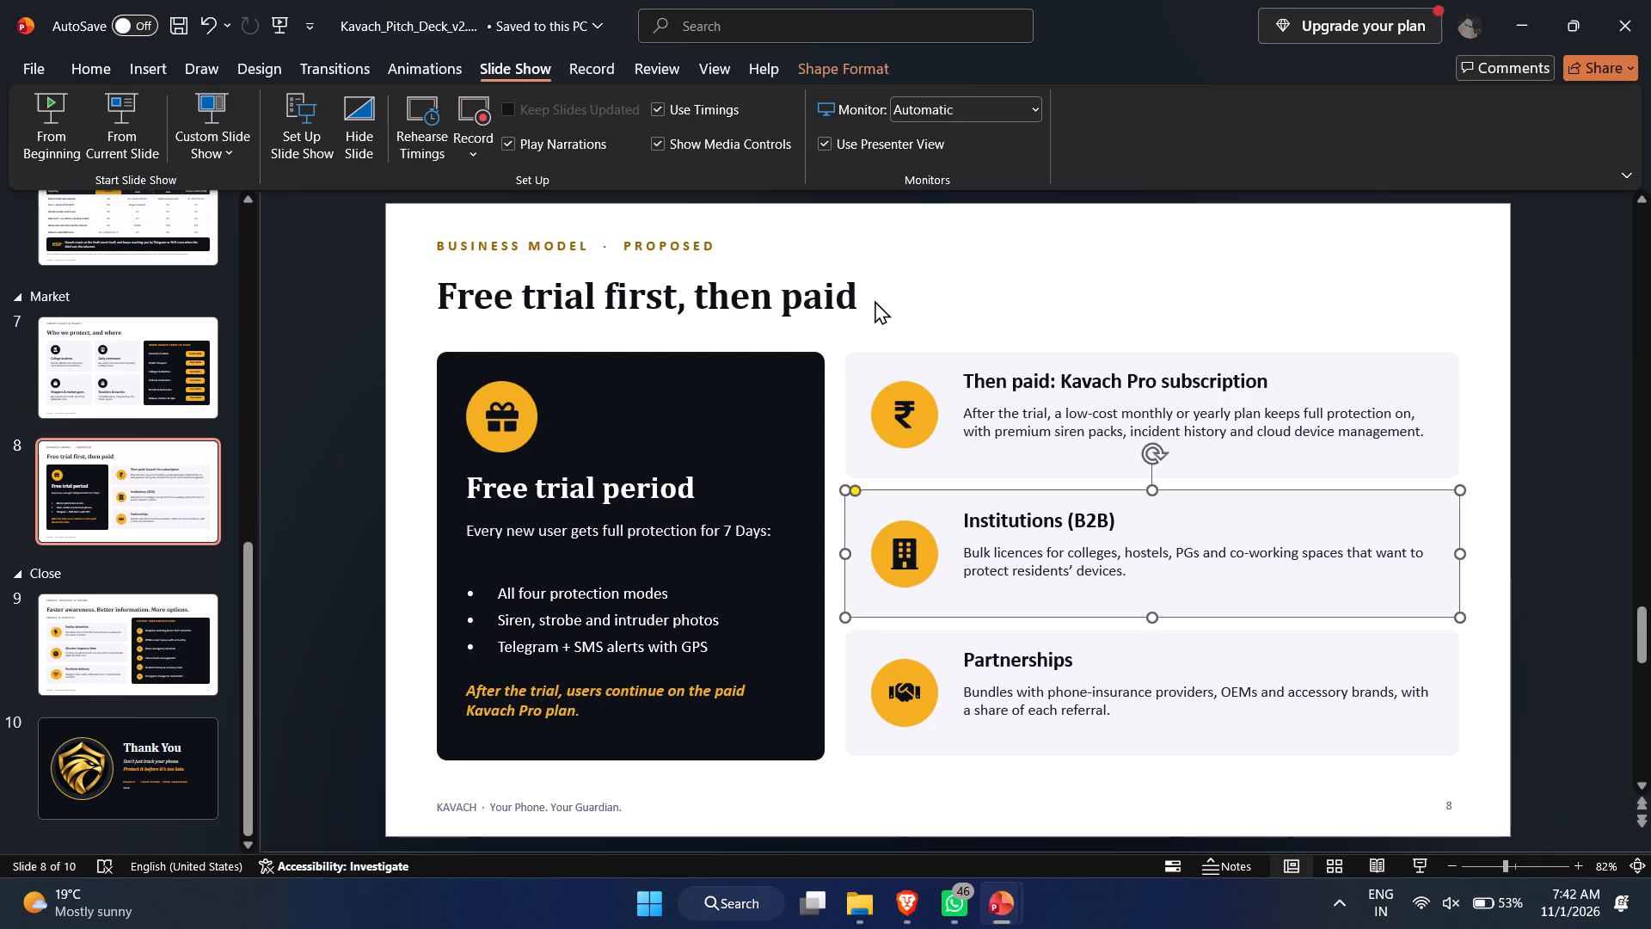
pyautogui.click(875, 300)
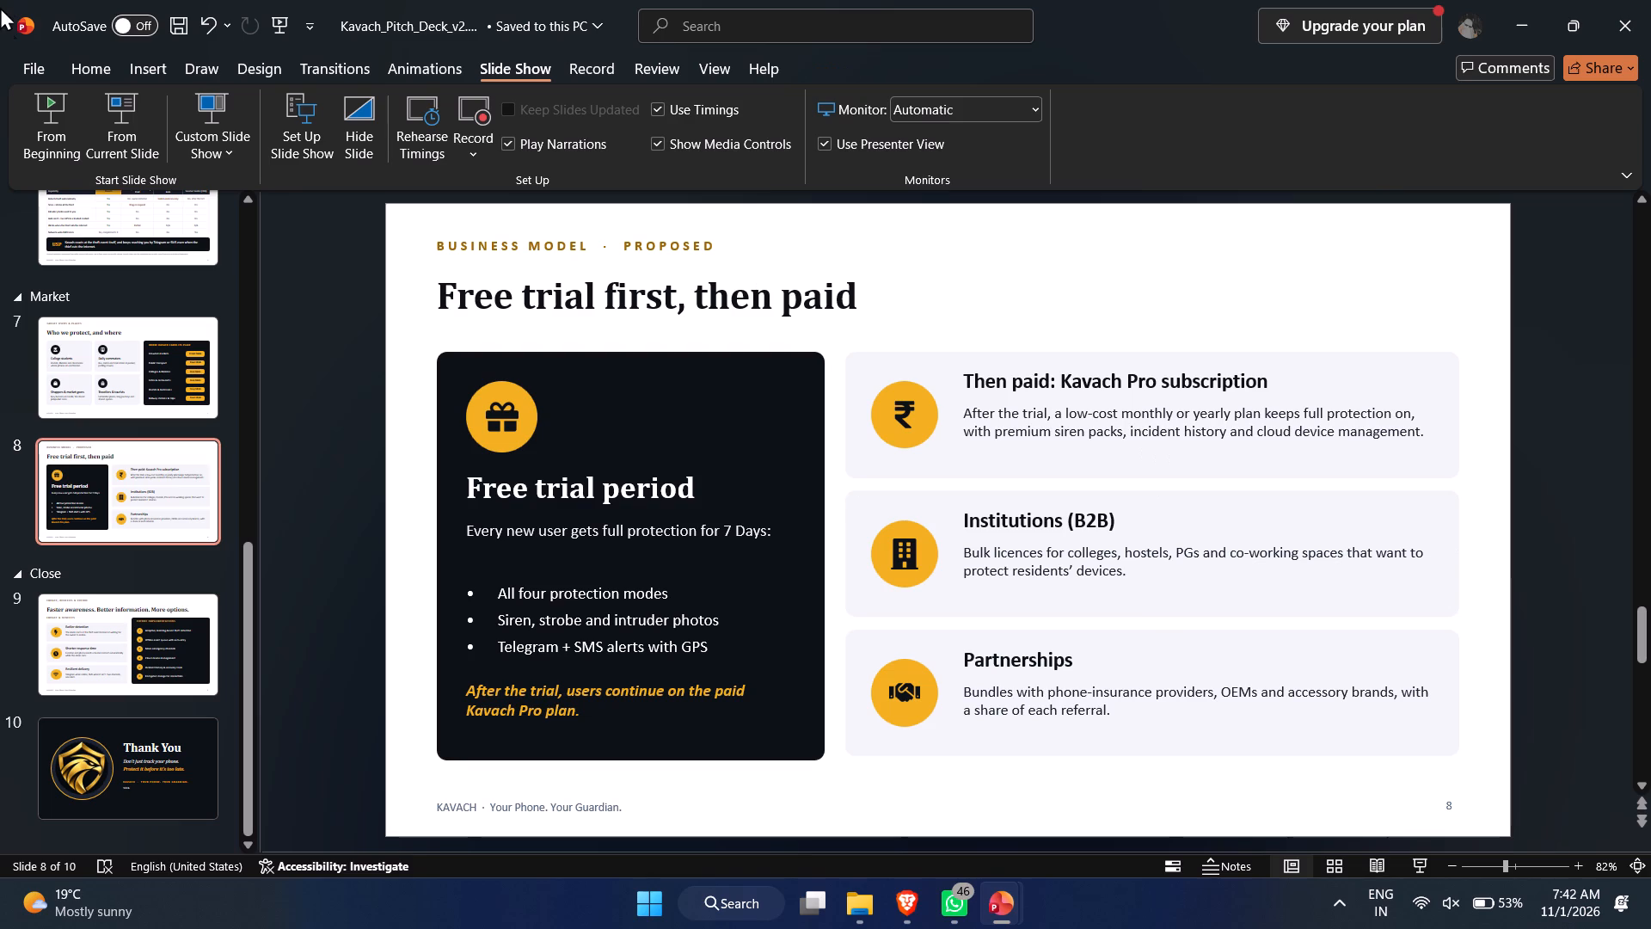
# Save the v2 pitch deck under its existing name.
pyautogui.click(21, 64)
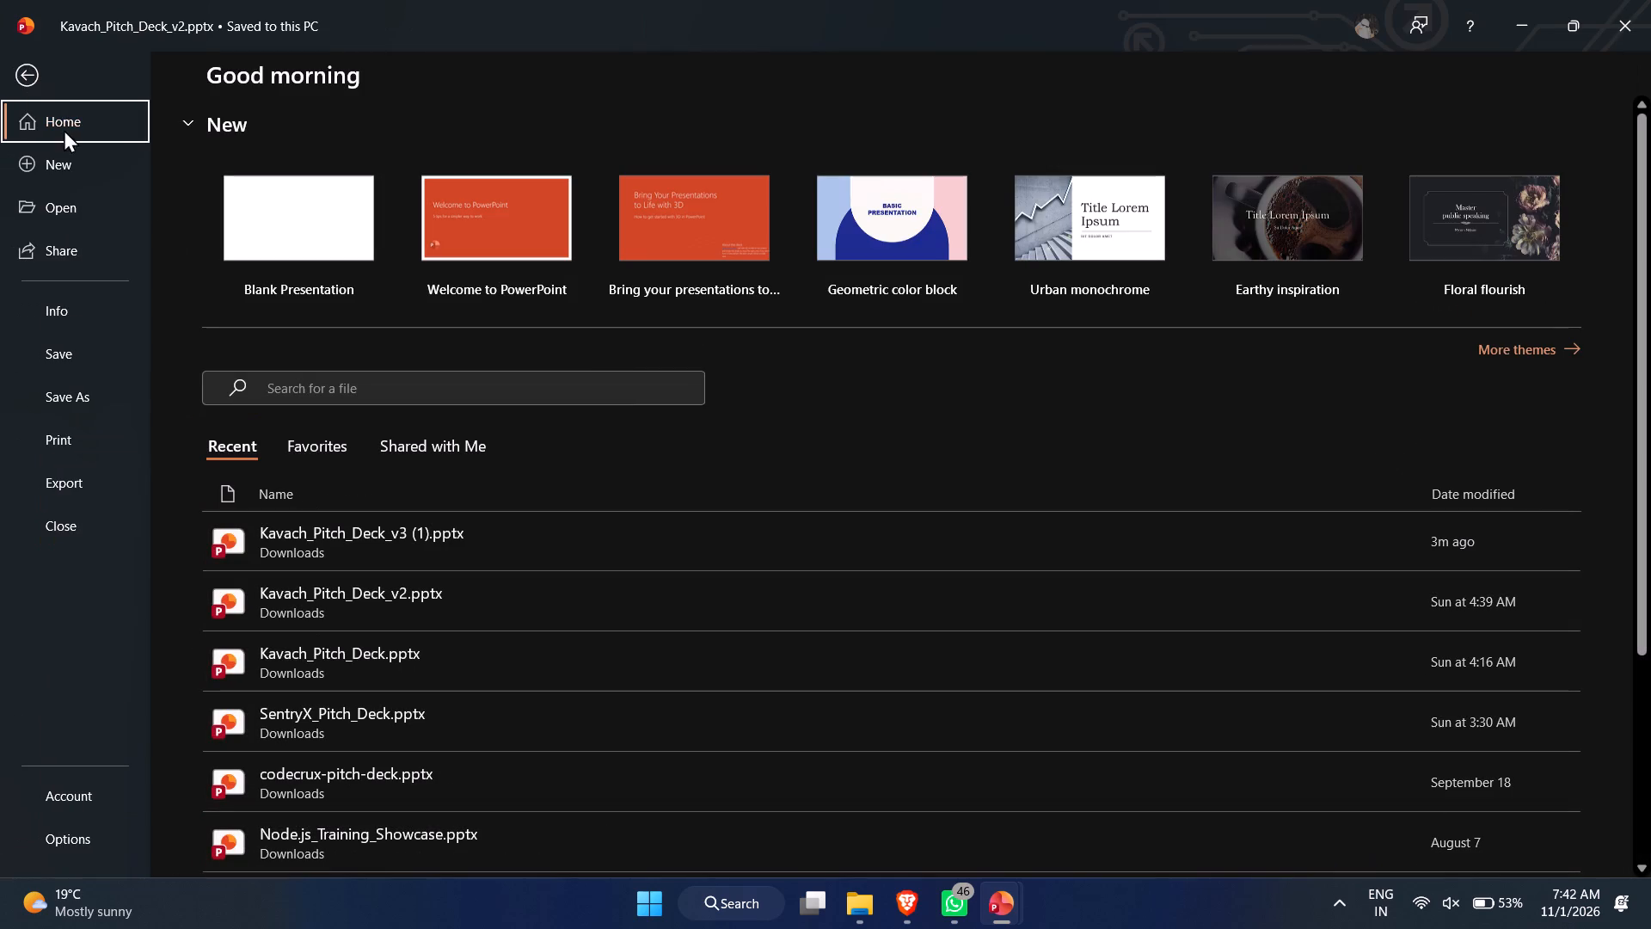
pyautogui.click(89, 359)
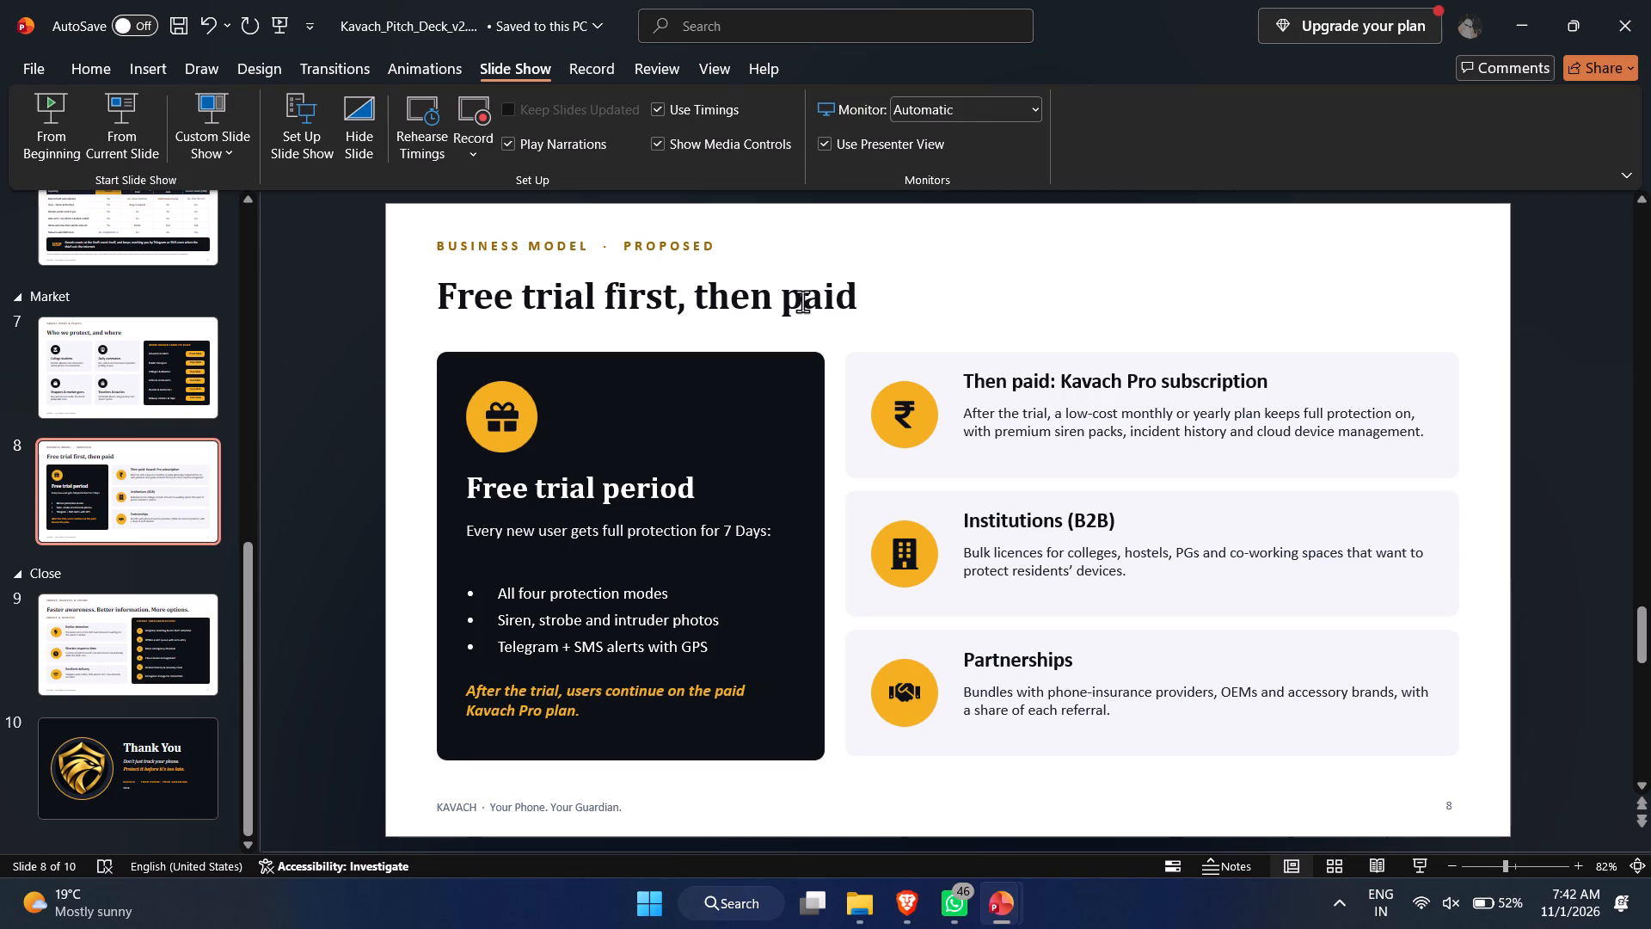